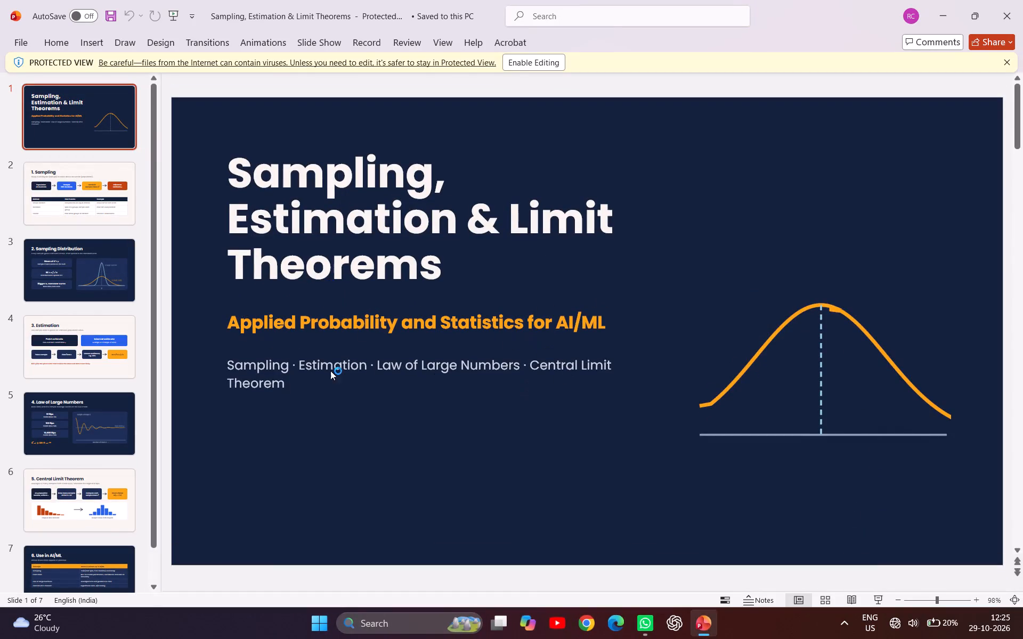
Enable editing for the Sampling, Estimation & Limit Theorems presentation opened in Protected View.
double_click(344, 421)
left_click(542, 61)
Add a two-line text box reading "Presented by" with the presenter's name, placed below the topic line near the slide's left edge.
double_click(302, 450)
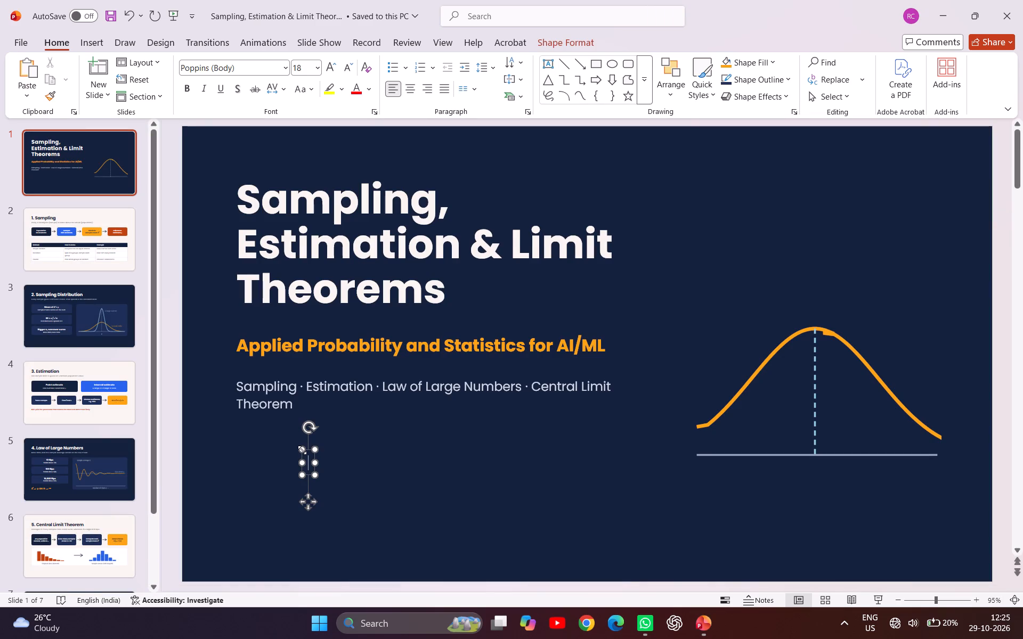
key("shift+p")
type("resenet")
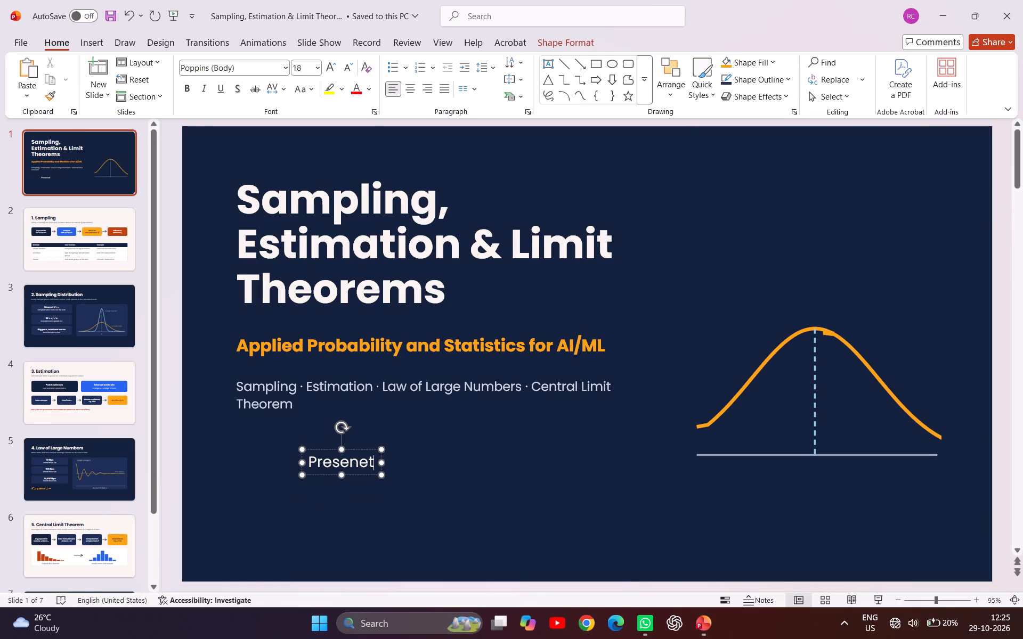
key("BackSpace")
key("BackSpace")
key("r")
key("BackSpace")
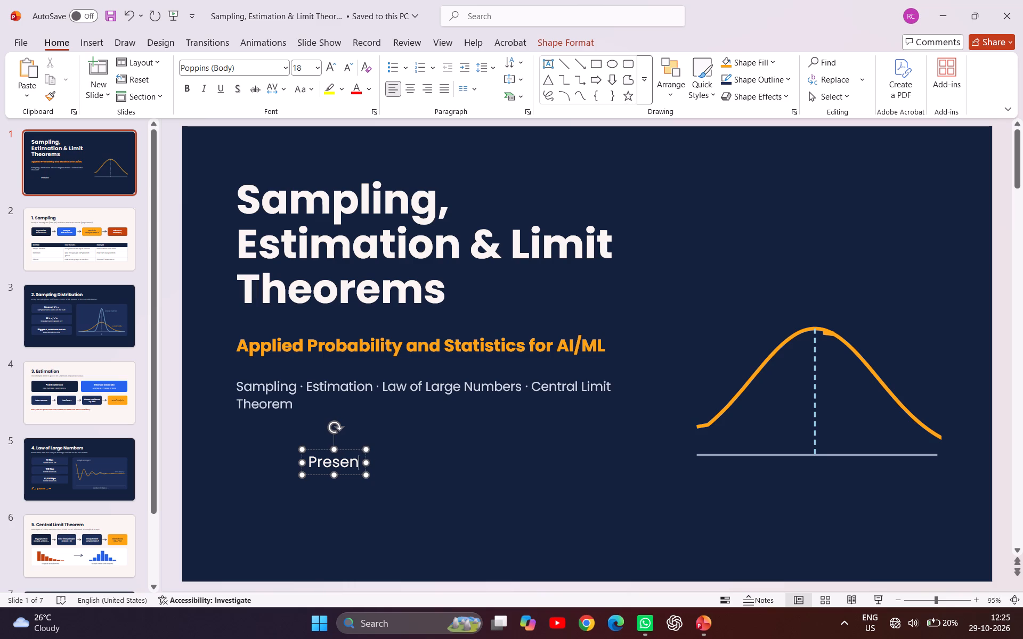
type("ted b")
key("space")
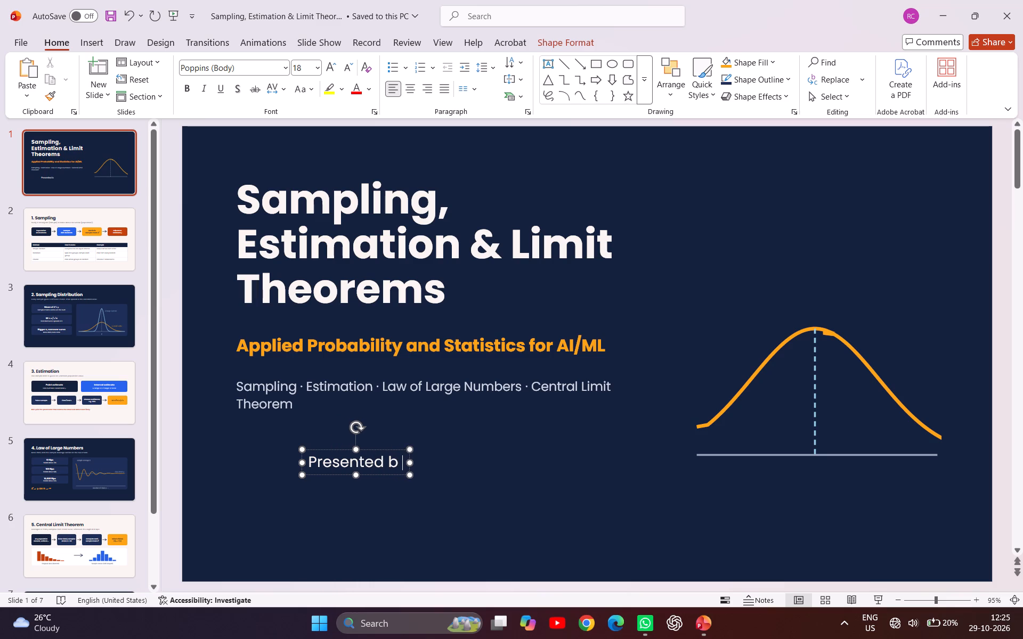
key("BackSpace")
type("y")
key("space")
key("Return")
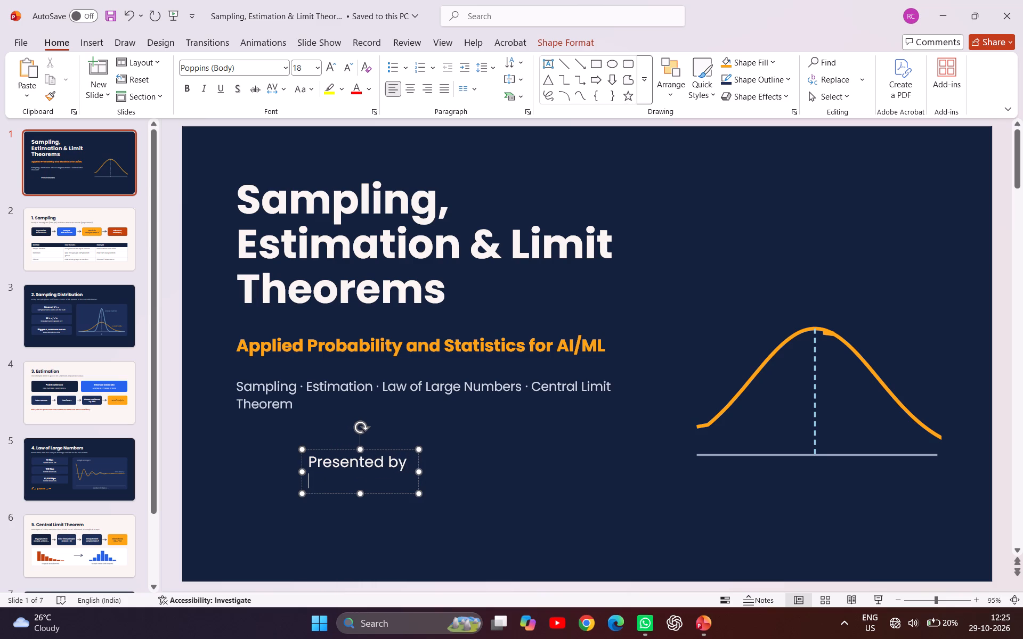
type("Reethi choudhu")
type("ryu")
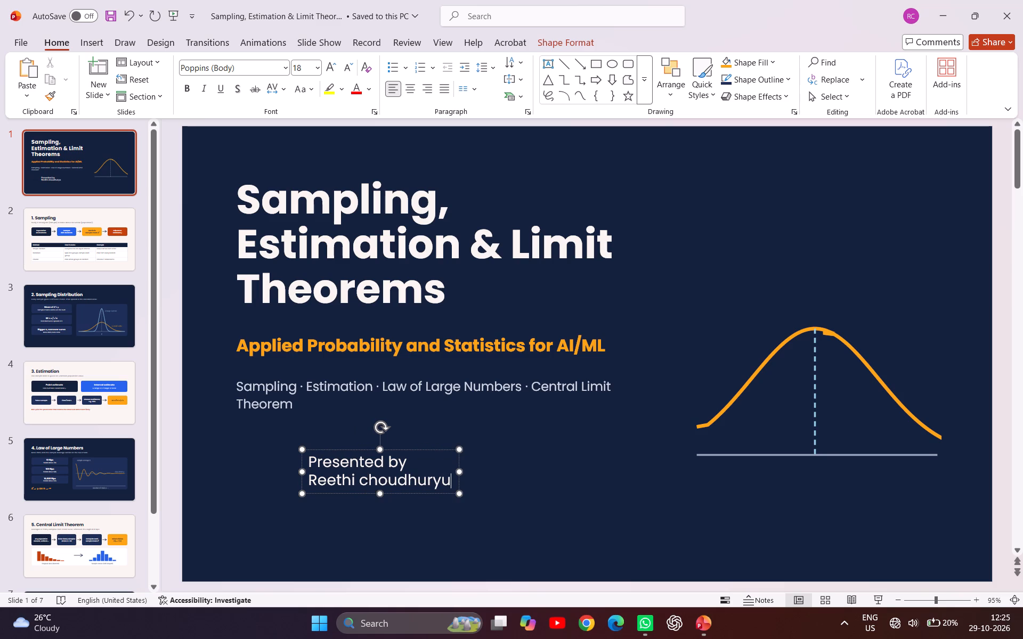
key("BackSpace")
left_click_drag(337, 448, 242, 436)
Add a two-line text box reading "Guided by" with the guide's name, placed below the end of the topic line, opposite the presenter credit.
double_click(529, 445)
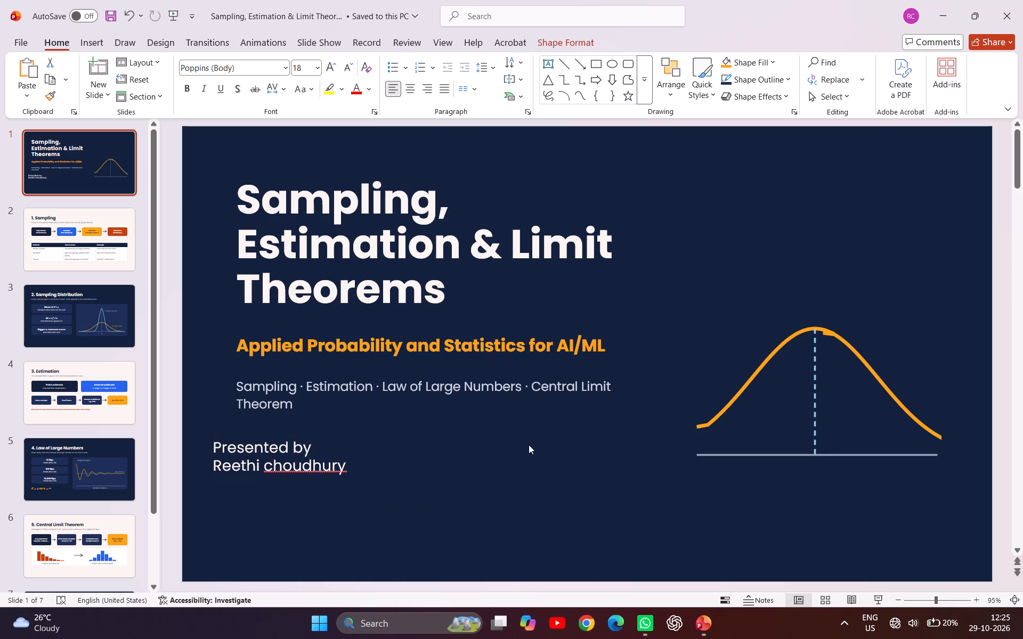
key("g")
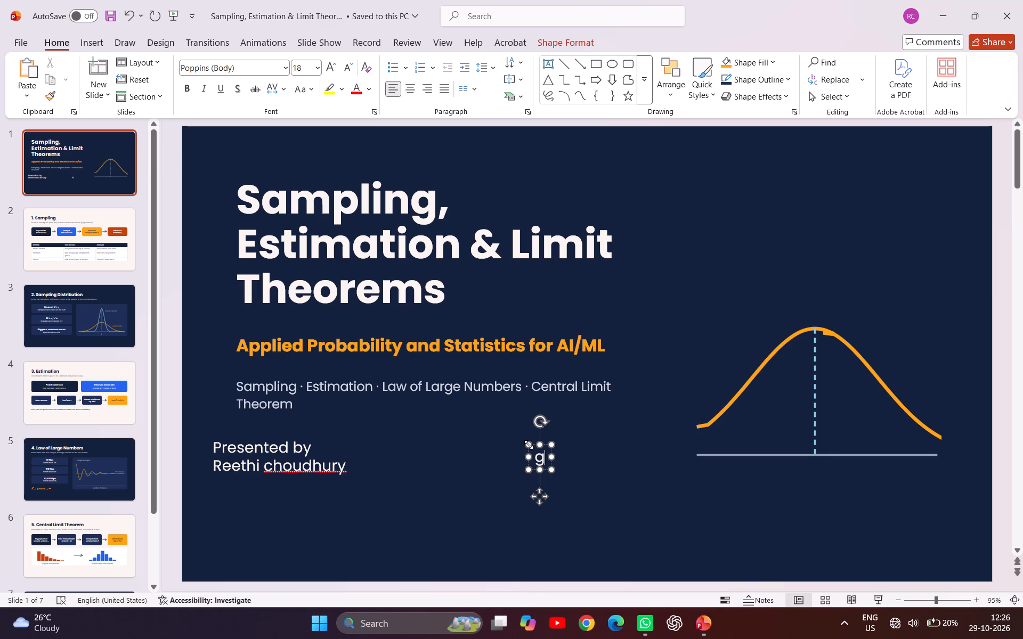
key("BackSpace")
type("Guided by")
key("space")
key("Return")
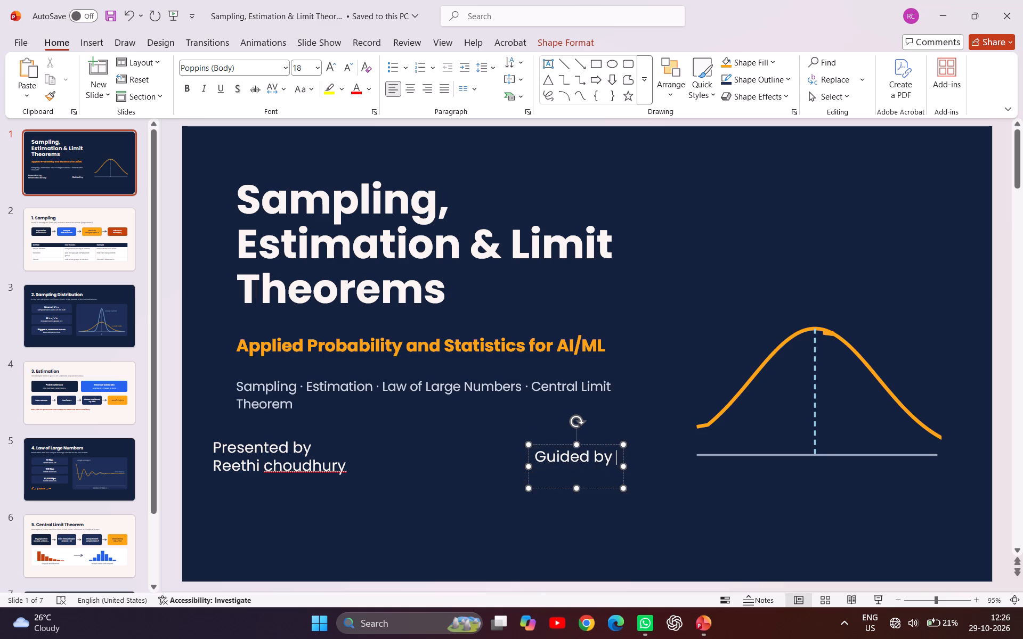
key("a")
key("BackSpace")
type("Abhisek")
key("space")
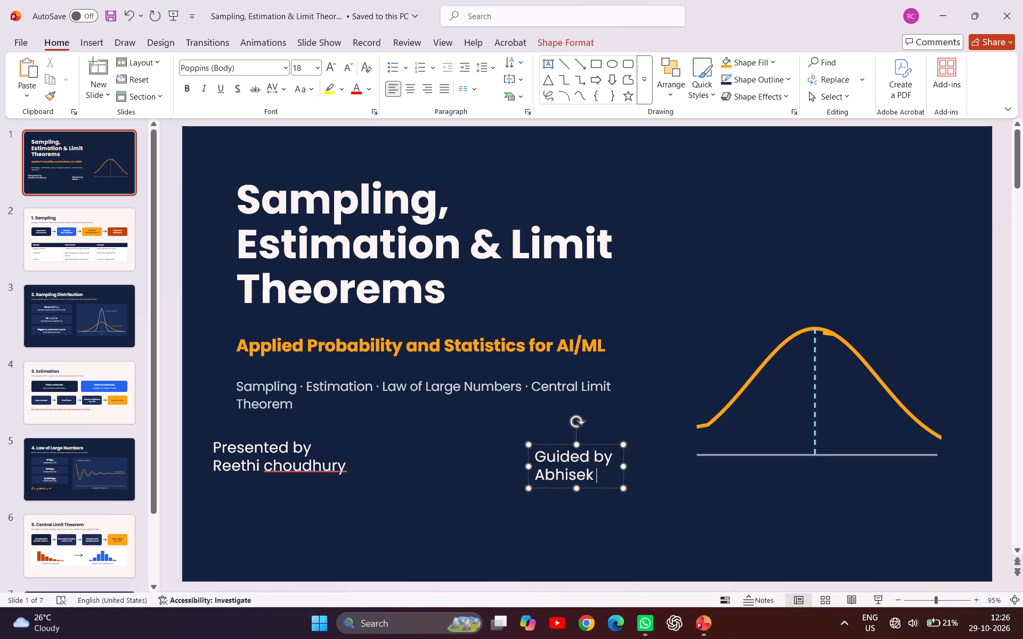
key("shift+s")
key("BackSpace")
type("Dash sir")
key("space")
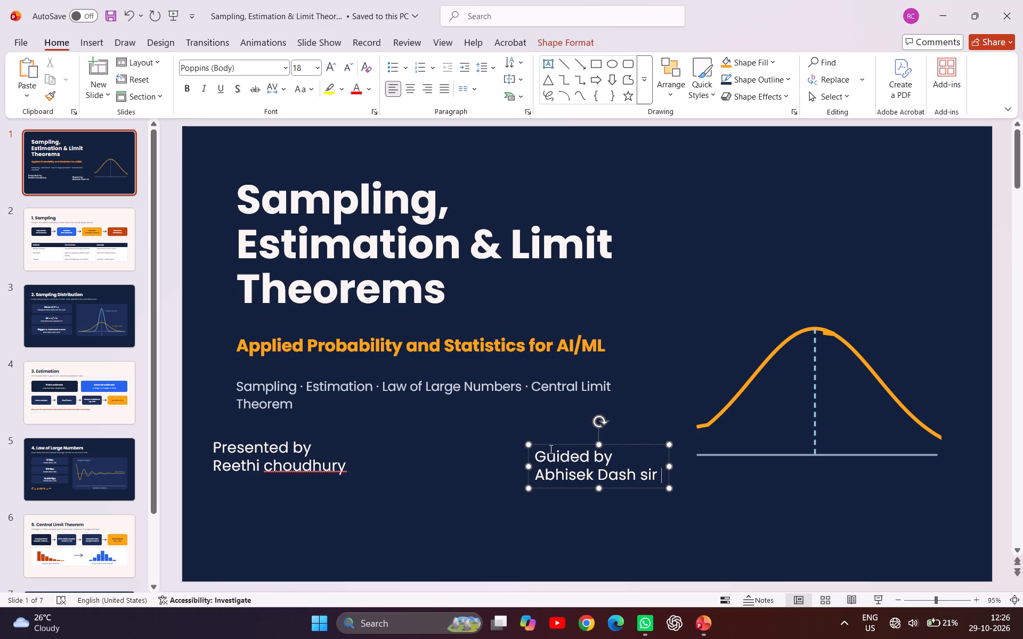
left_click_drag(554, 443, 526, 433)
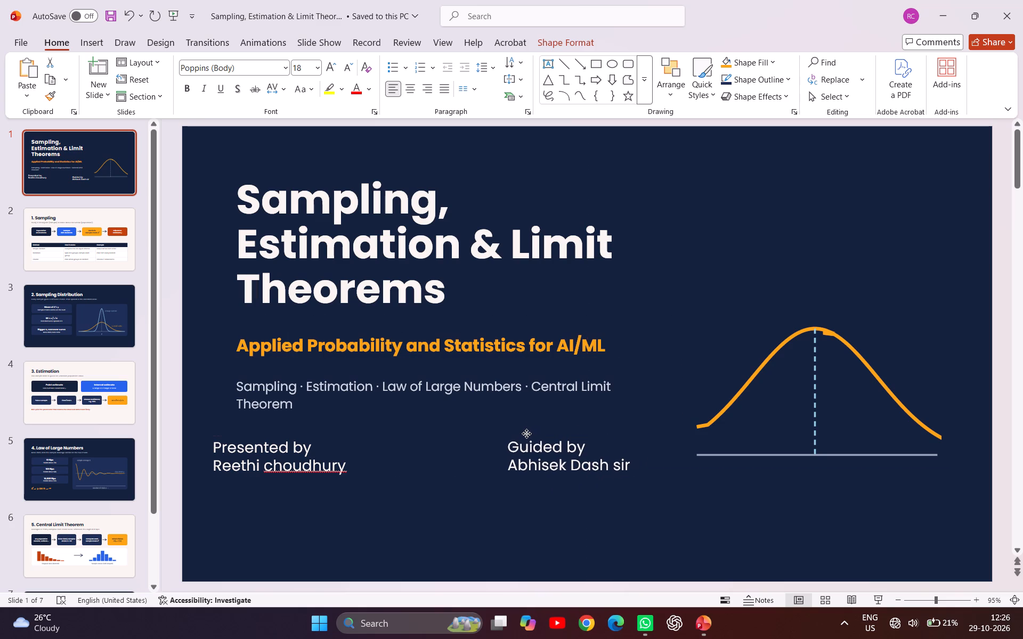
left_click_drag(526, 433, 529, 443)
left_click(404, 527)
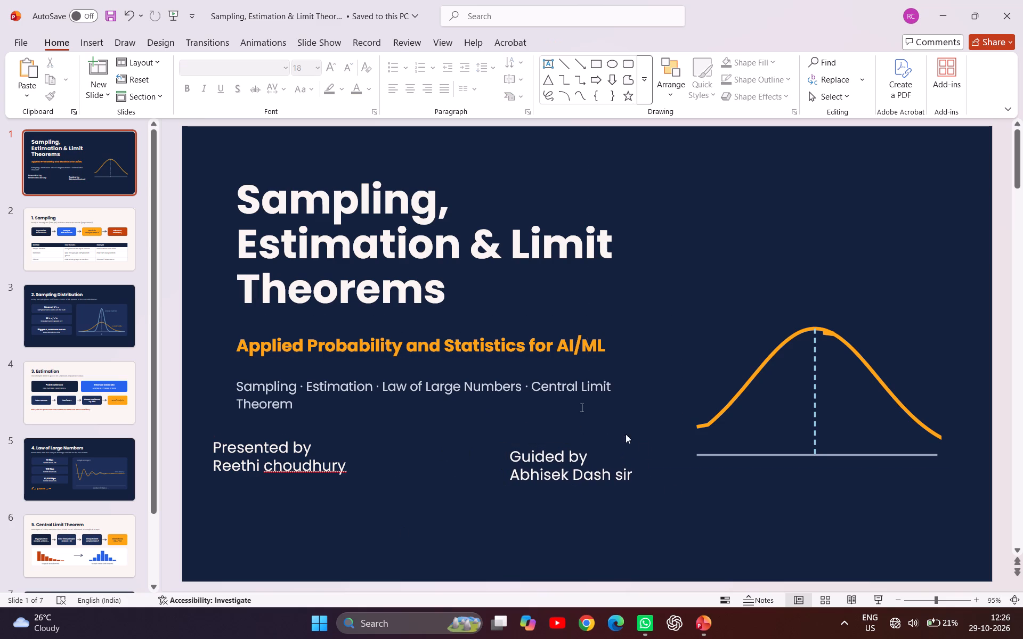
Move the bell curve picture on the title slide straight up so it sits beside the main title.
left_click(828, 371)
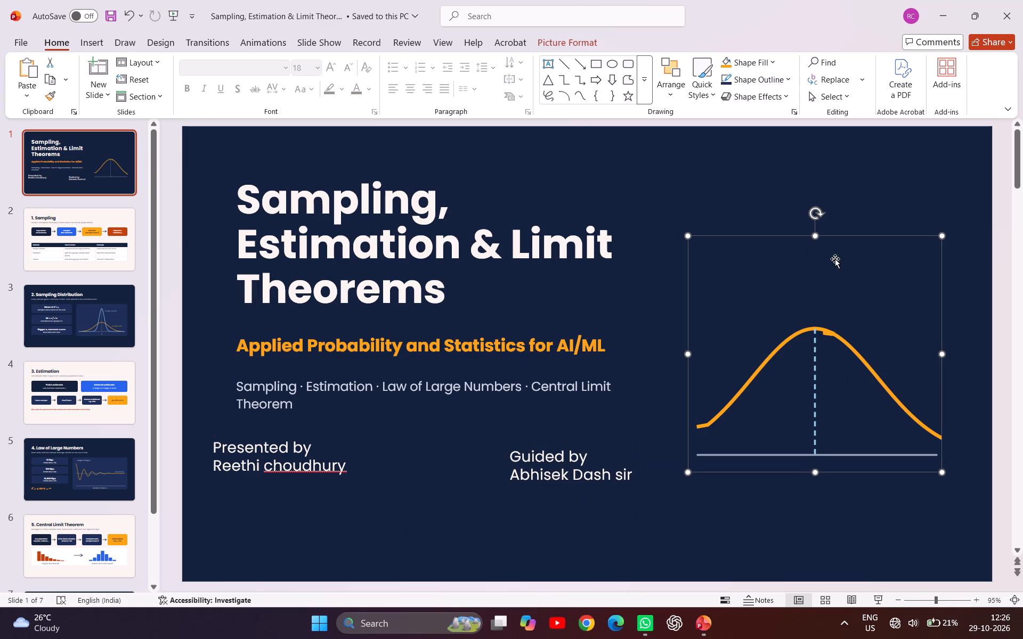
left_click_drag(787, 235, 785, 134)
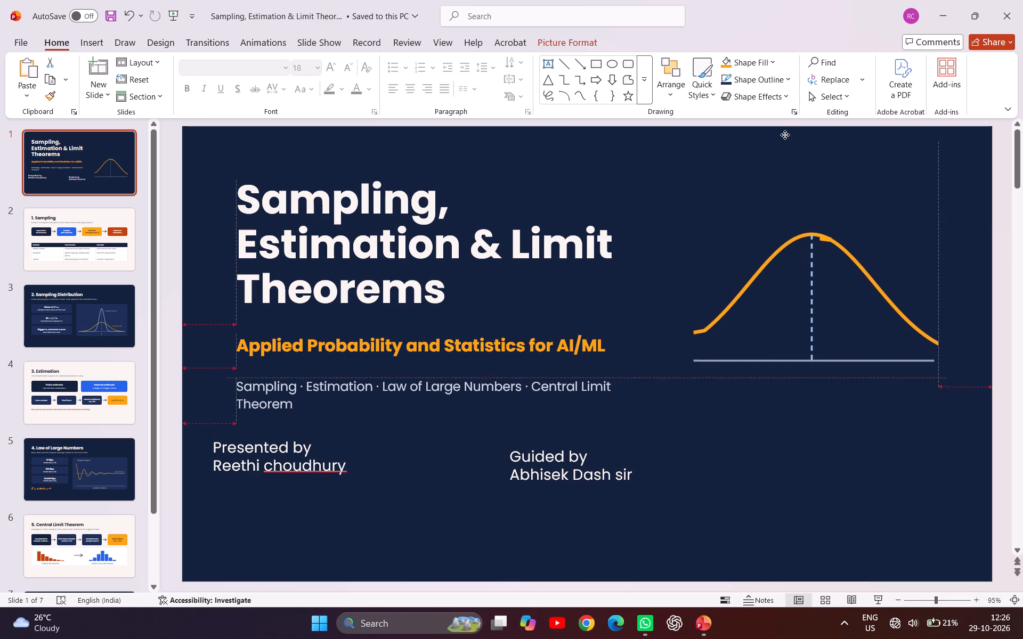
left_click_drag(785, 134, 789, 137)
left_click(809, 487)
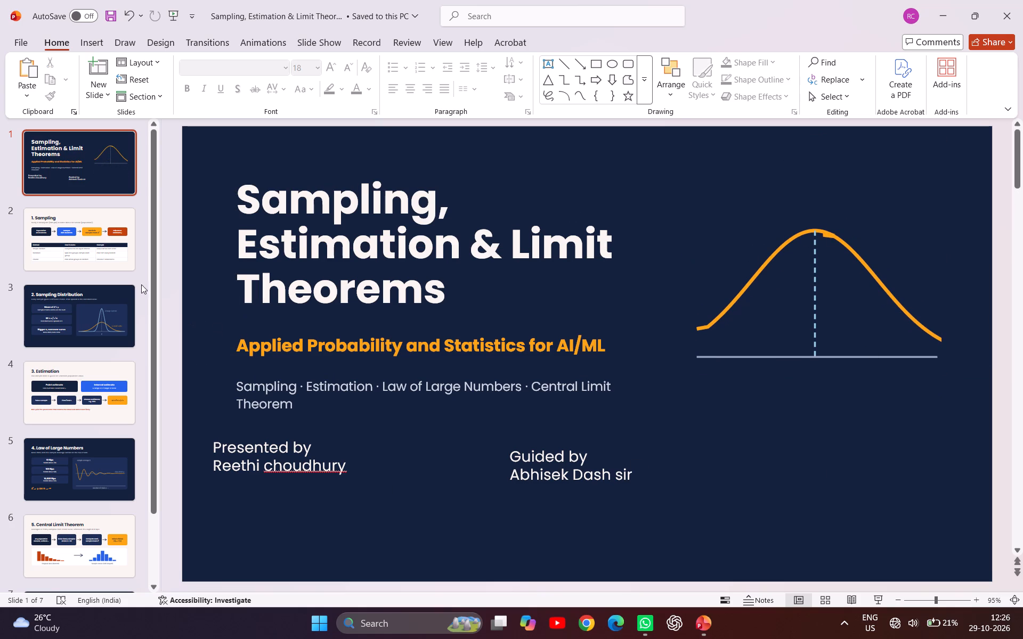
Review the content of the Sampling and Sampling Distribution slides.
left_click(115, 270)
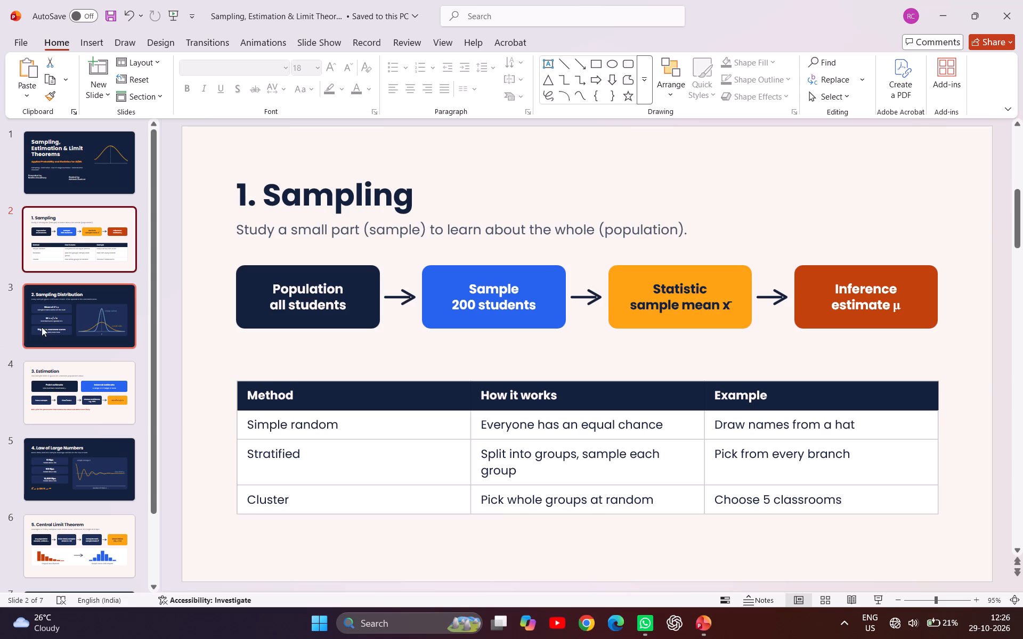
left_click(57, 322)
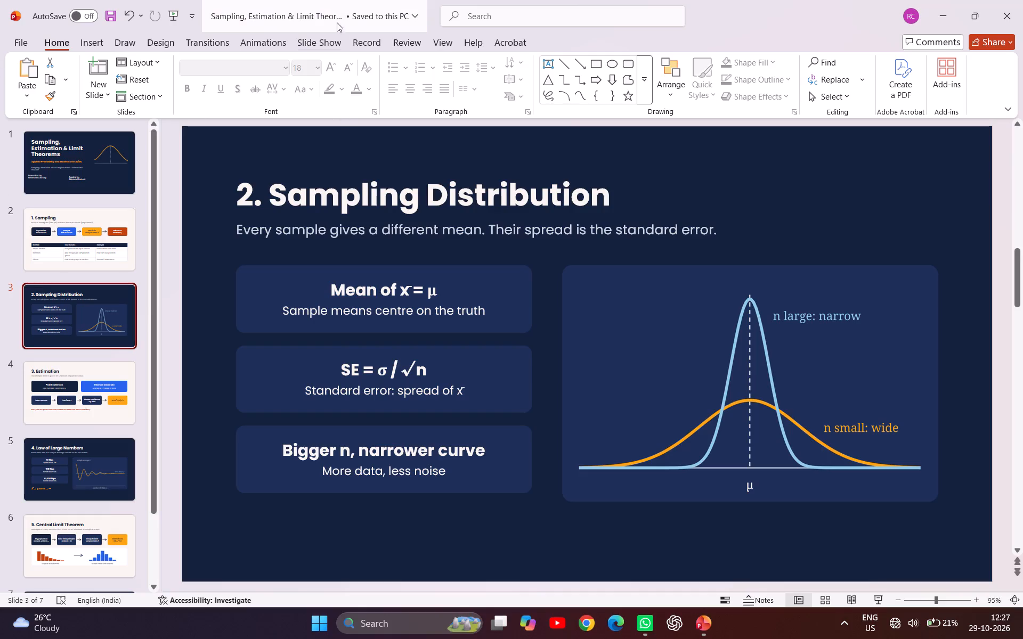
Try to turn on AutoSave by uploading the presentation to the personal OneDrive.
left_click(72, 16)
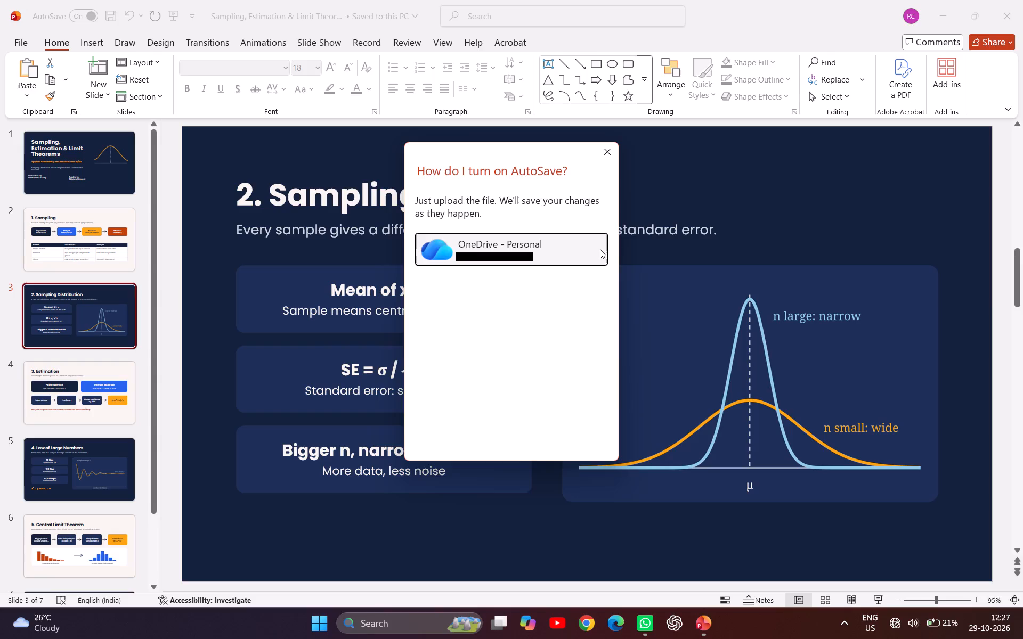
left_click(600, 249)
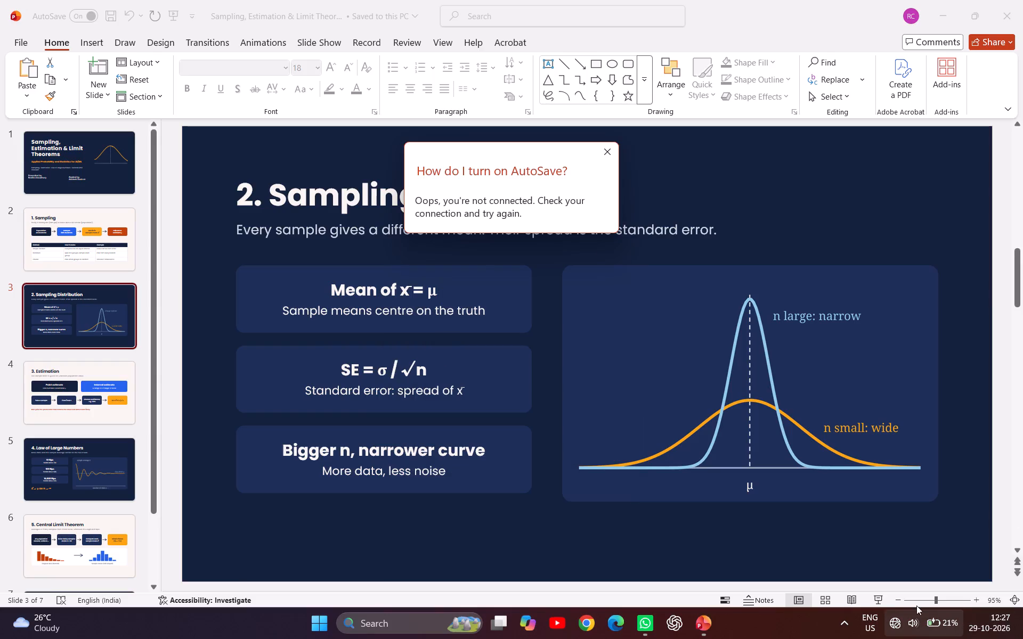
Connect the computer to the realme C67 5G Wi-Fi network, keeping automatic connection enabled.
left_click(893, 625)
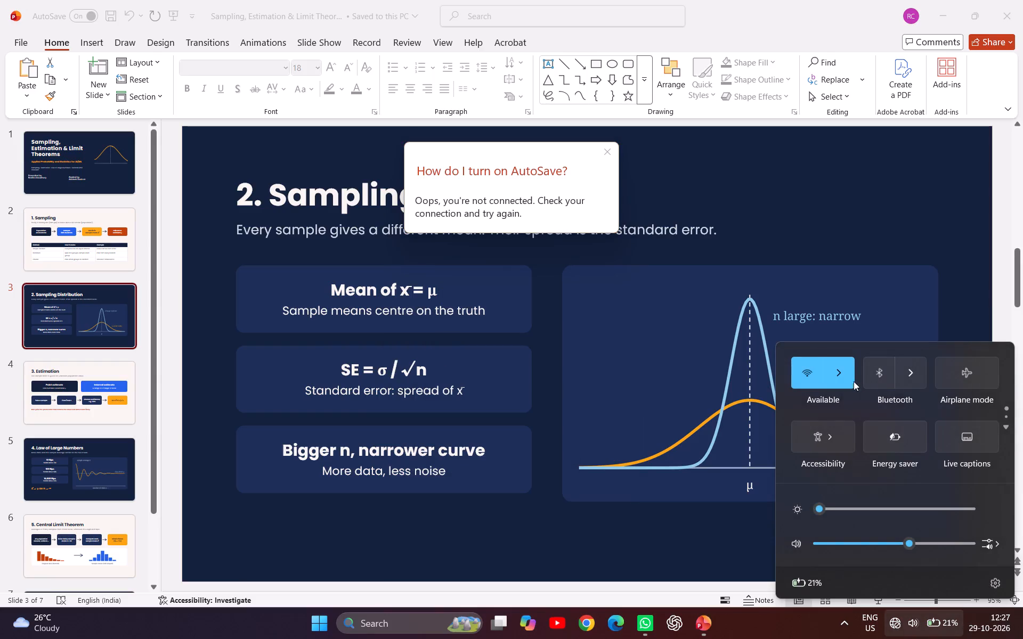
left_click(834, 378)
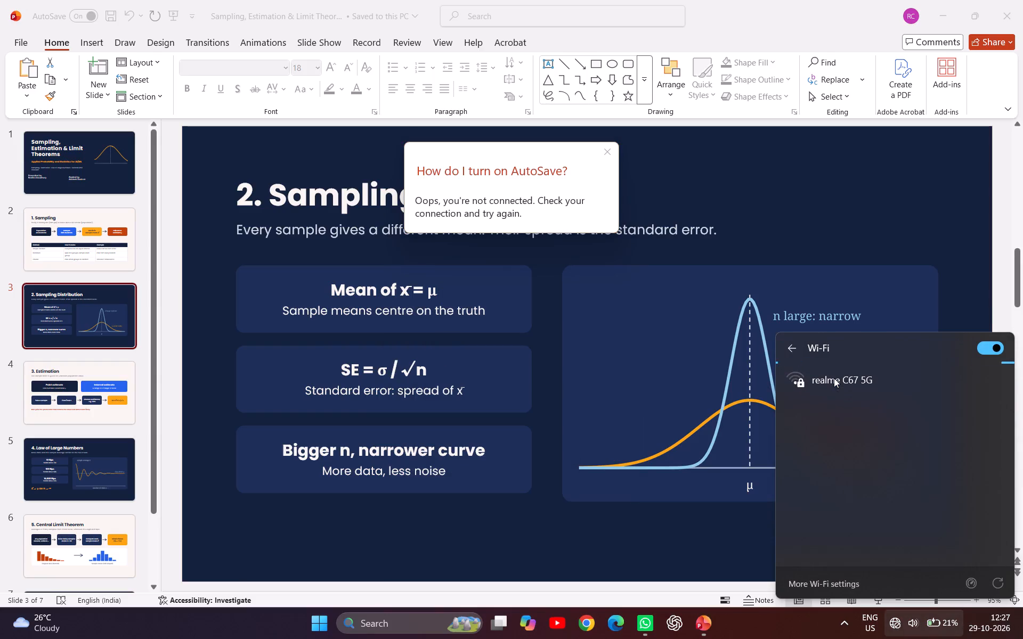
left_click(834, 378)
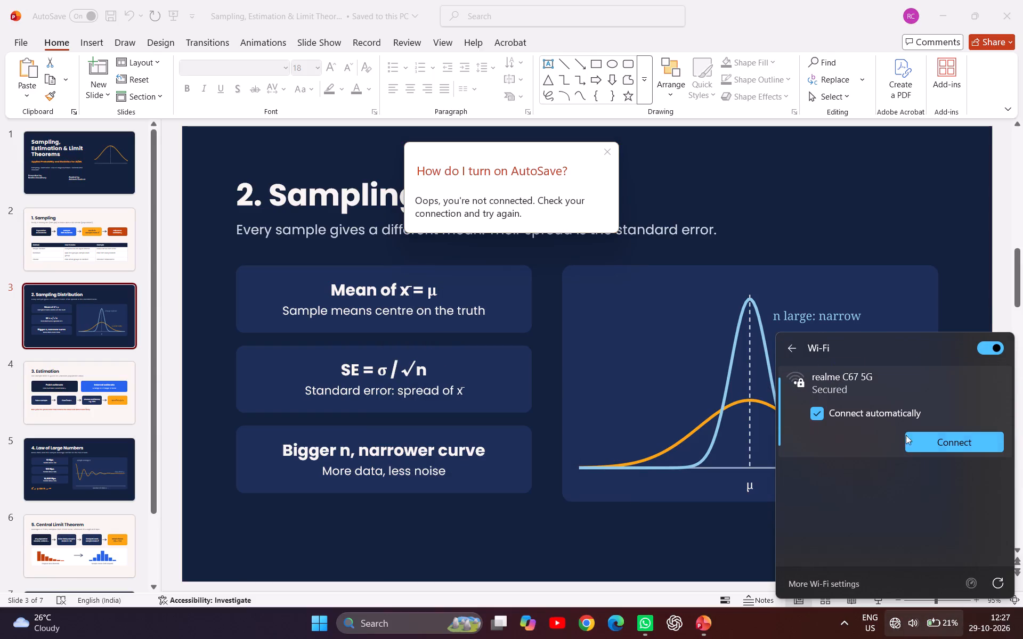
left_click(944, 441)
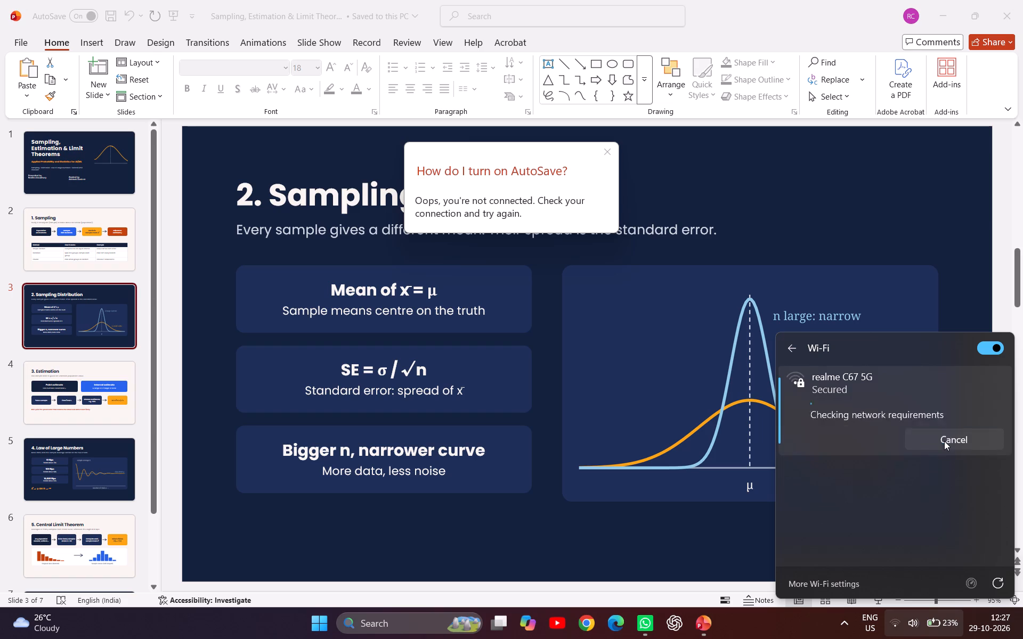
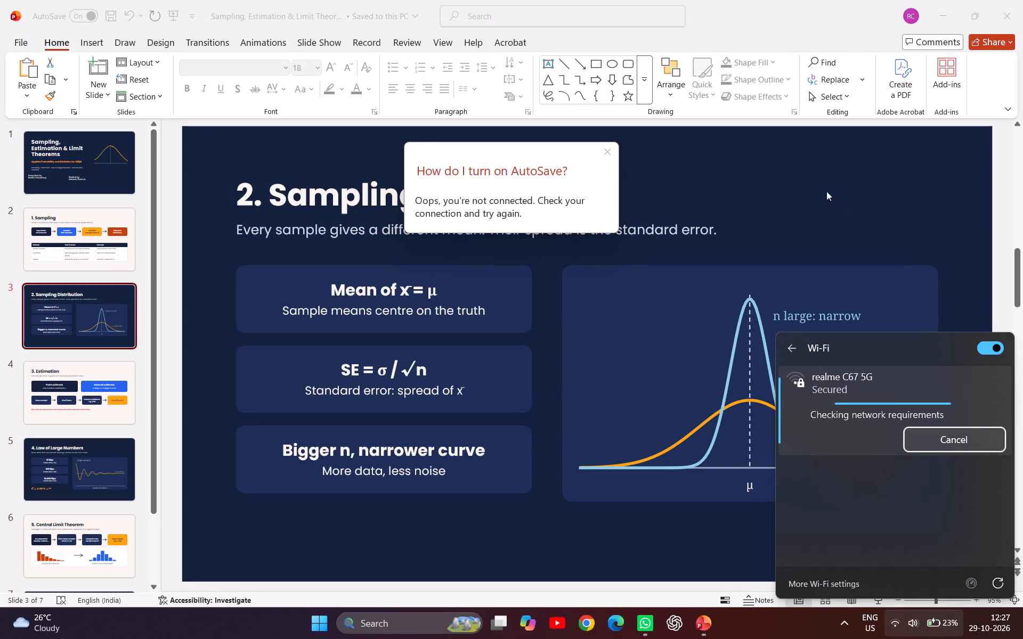
Dismiss the AutoSave help callout and start connecting the computer to the realme C67 5G Wi-Fi network again.
left_click(599, 147)
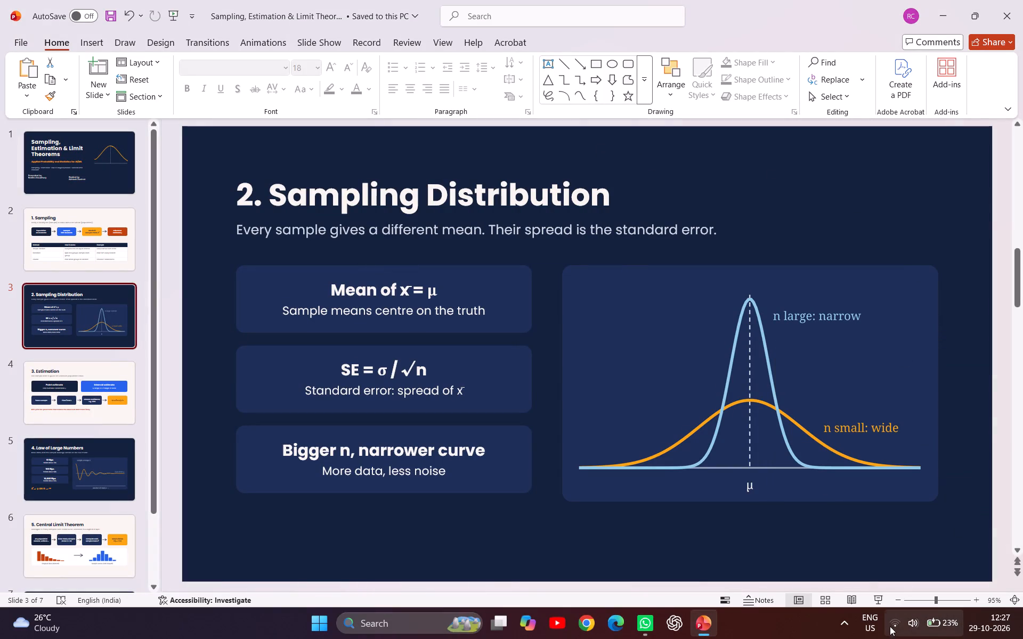
left_click(890, 623)
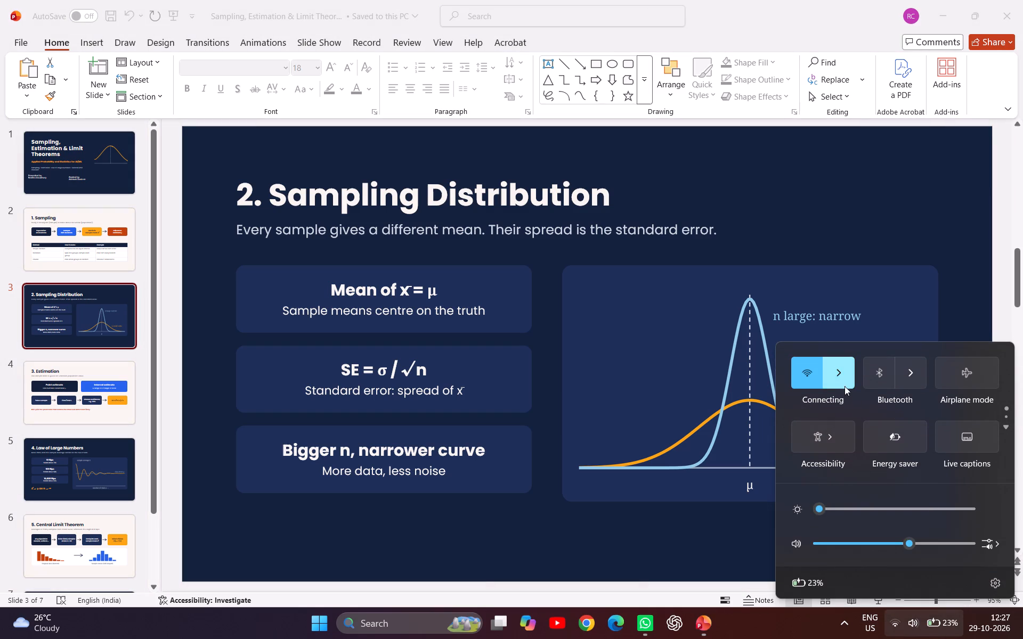
left_click(842, 382)
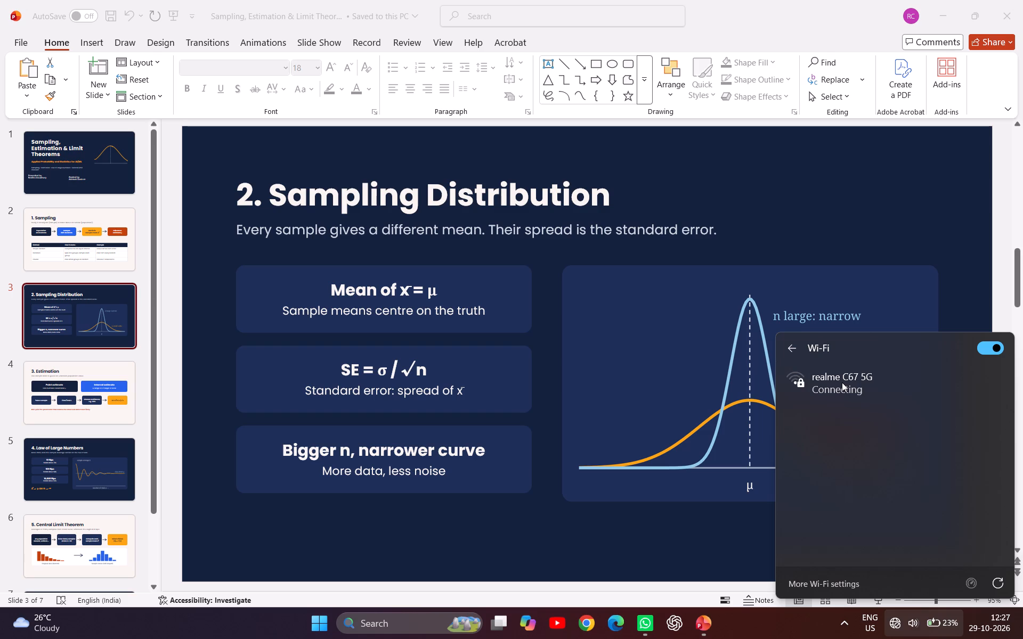
left_click(842, 382)
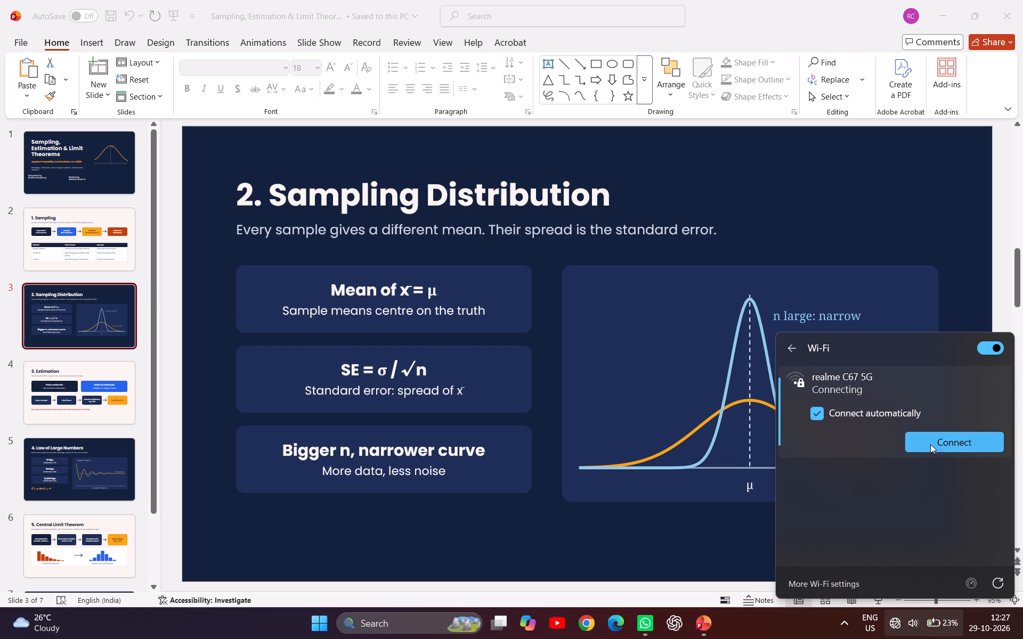
left_click(931, 445)
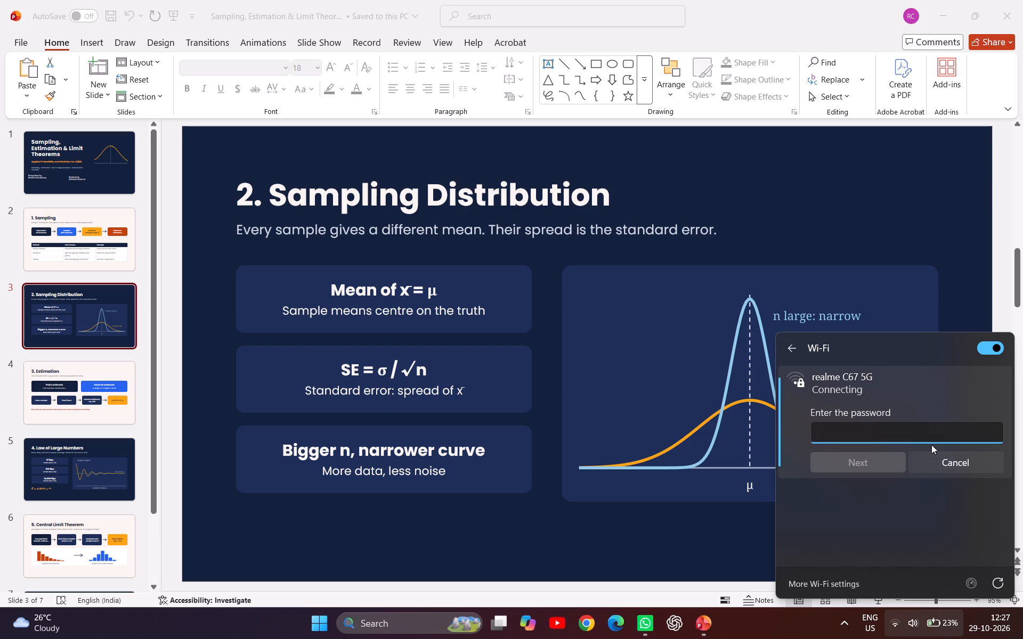
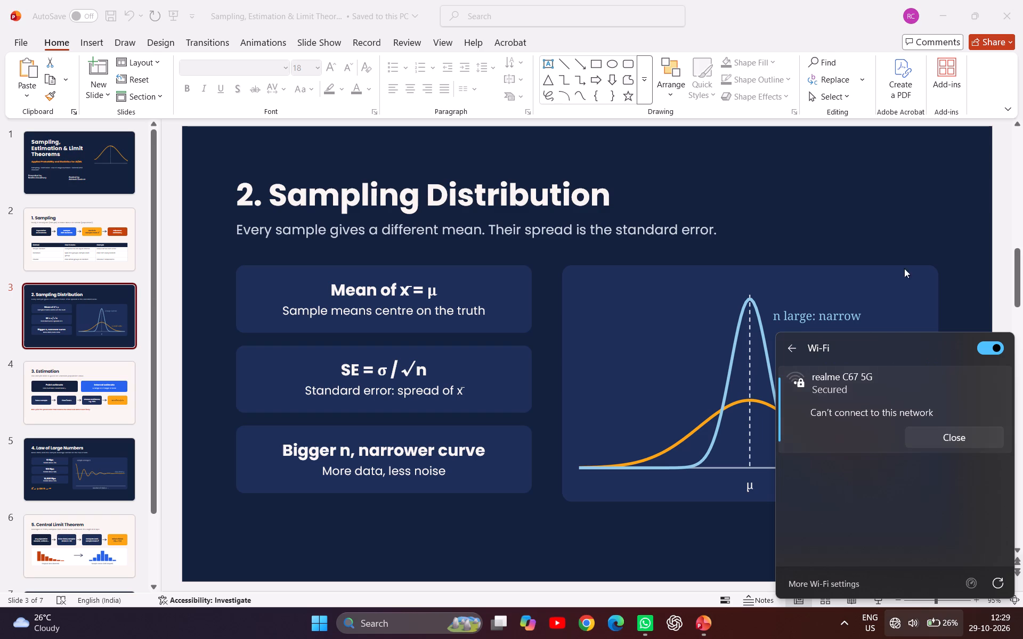
Dismiss the Wi-Fi network list and review the slides in order from the title slide through Law of Large Numbers.
left_click(905, 253)
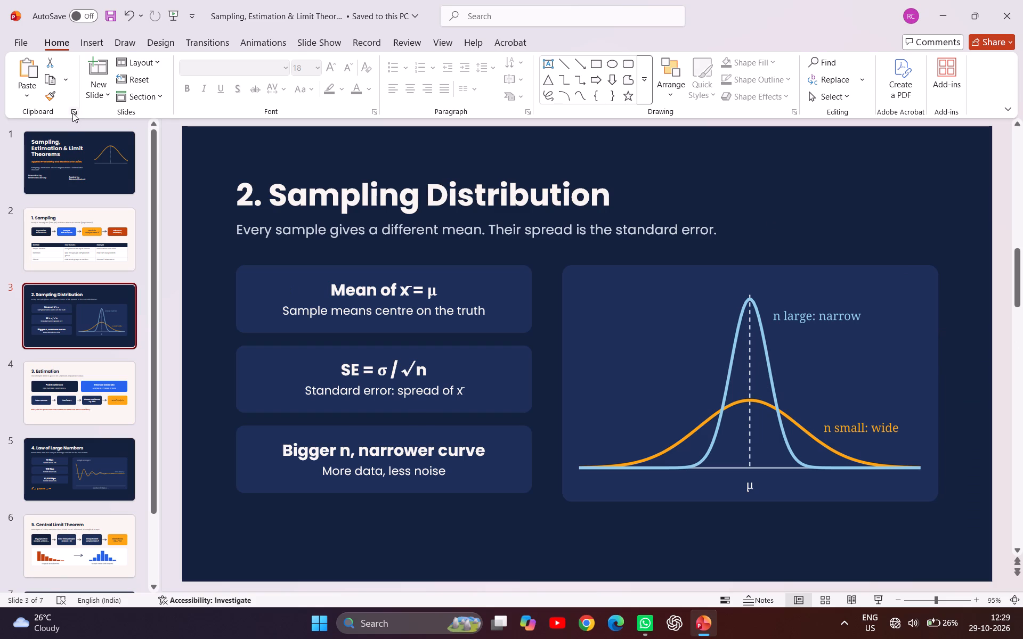
left_click(73, 150)
left_click(91, 236)
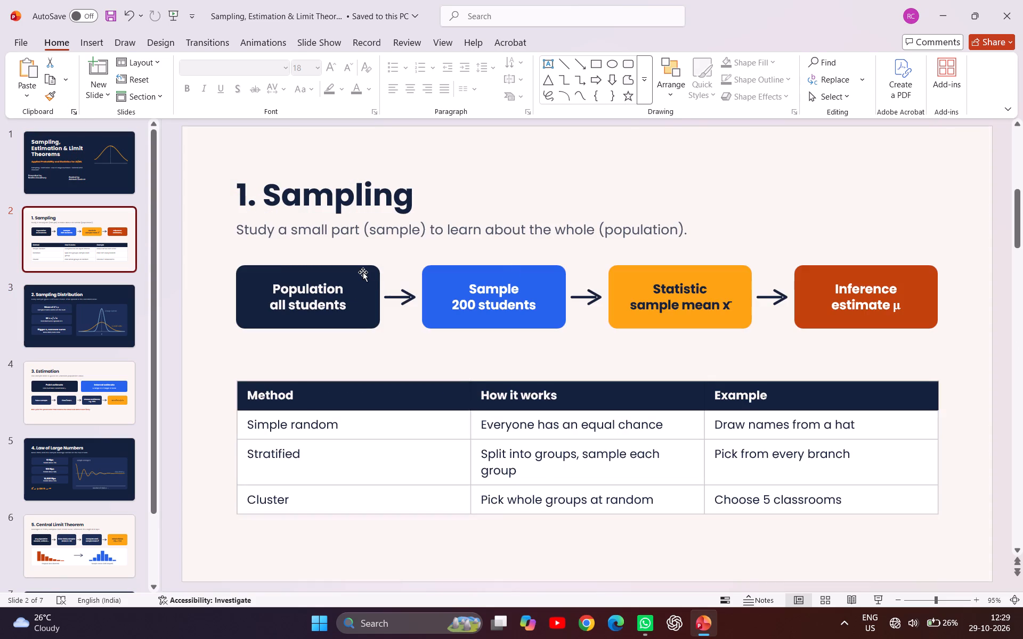
left_click(37, 314)
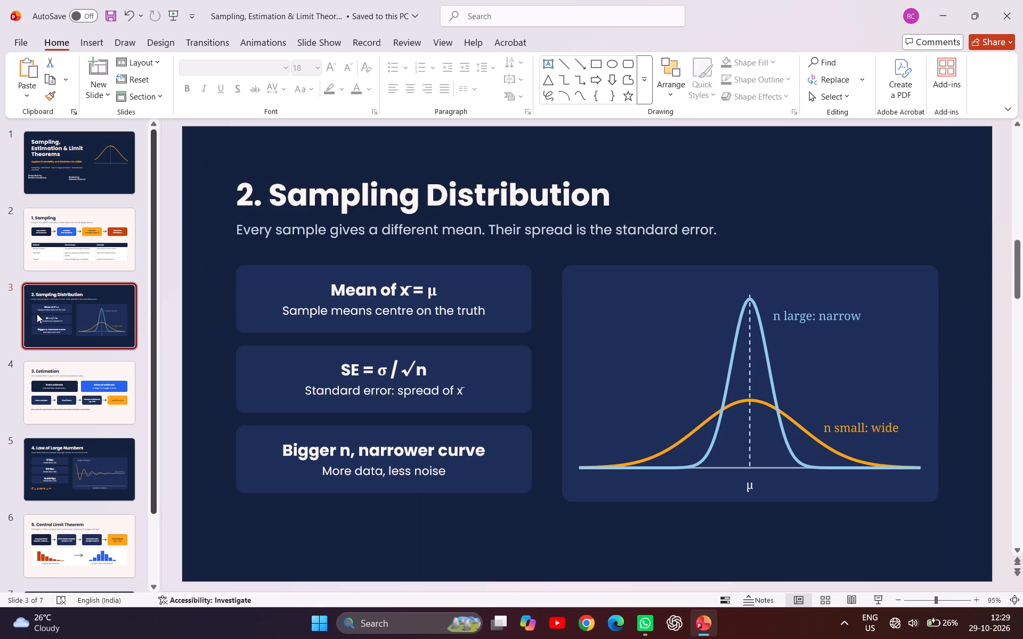
left_click(94, 398)
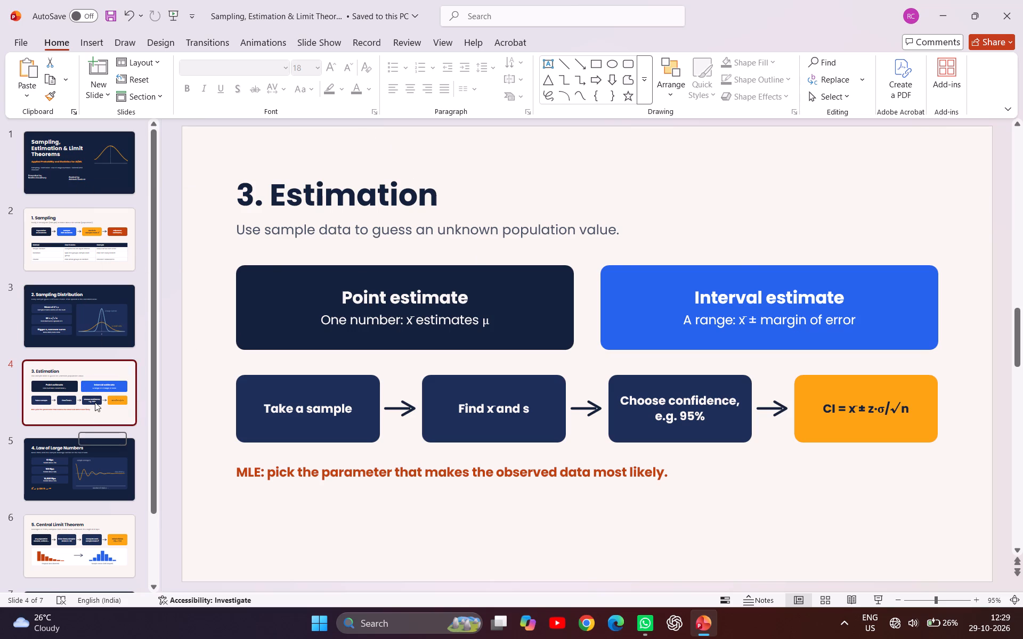
key("Down")
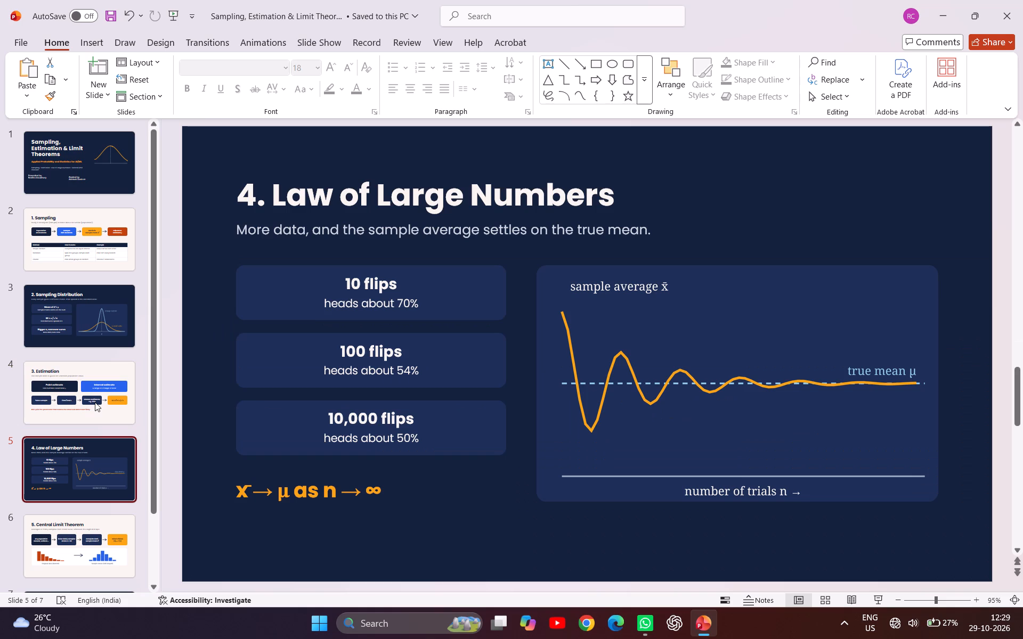
Review the Central Limit Theorem and Use in AI/ML slides through to the end of the deck, and return to the title slide.
key("Down")
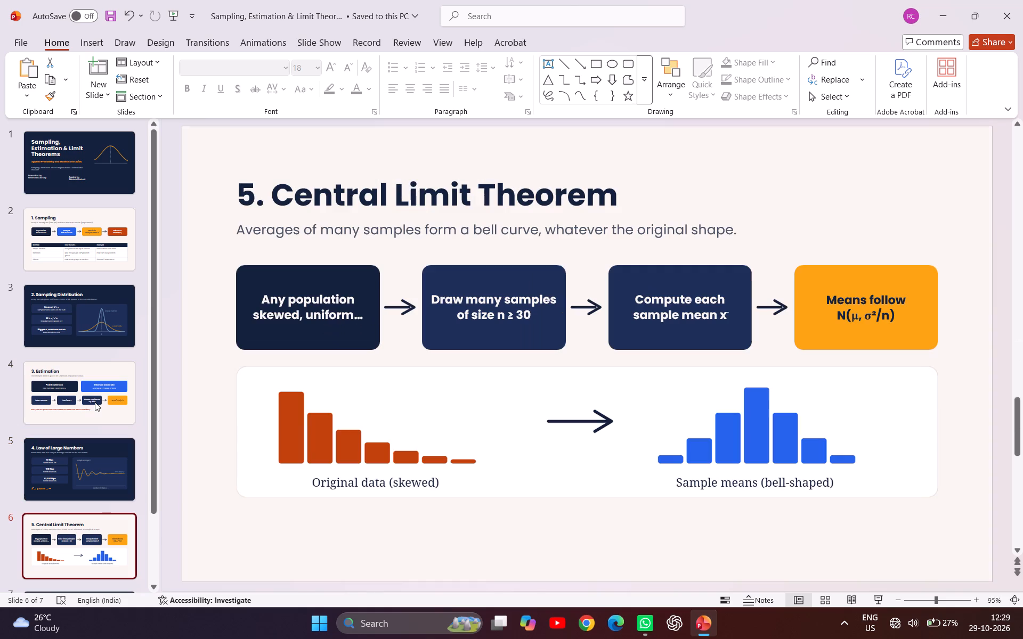
key("Down")
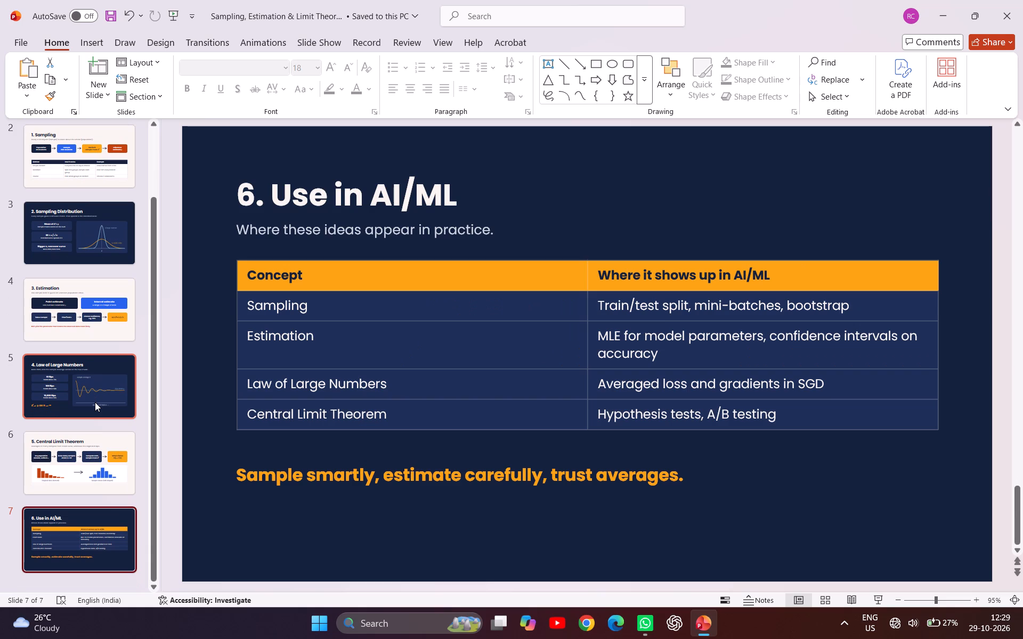
key("Down")
scroll(95, 402, "down", 8)
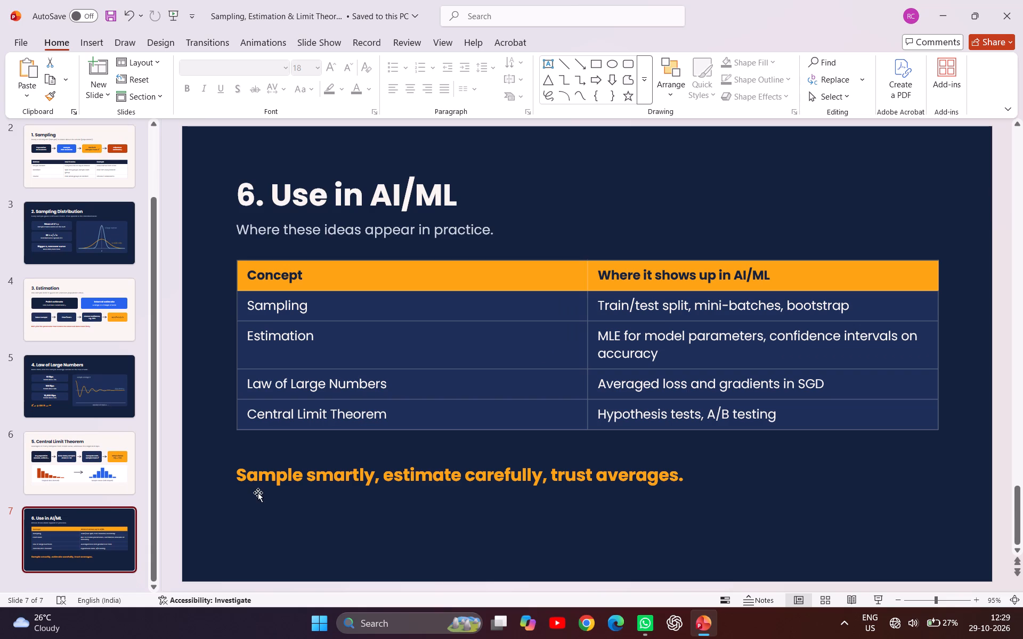
scroll(41, 207, "up", 9)
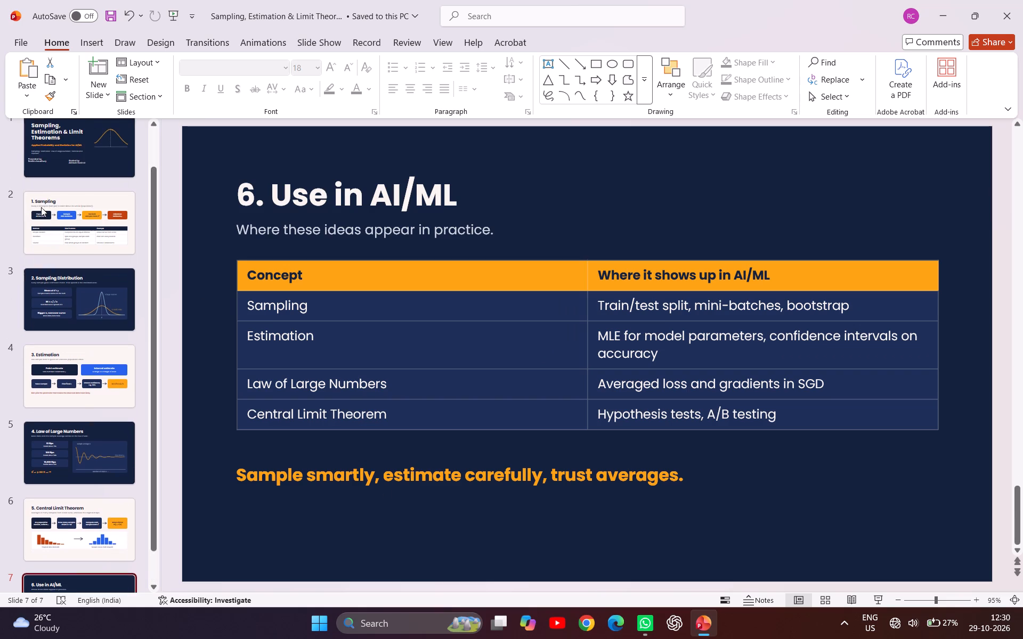
scroll(41, 207, "up", 11)
left_click(67, 169)
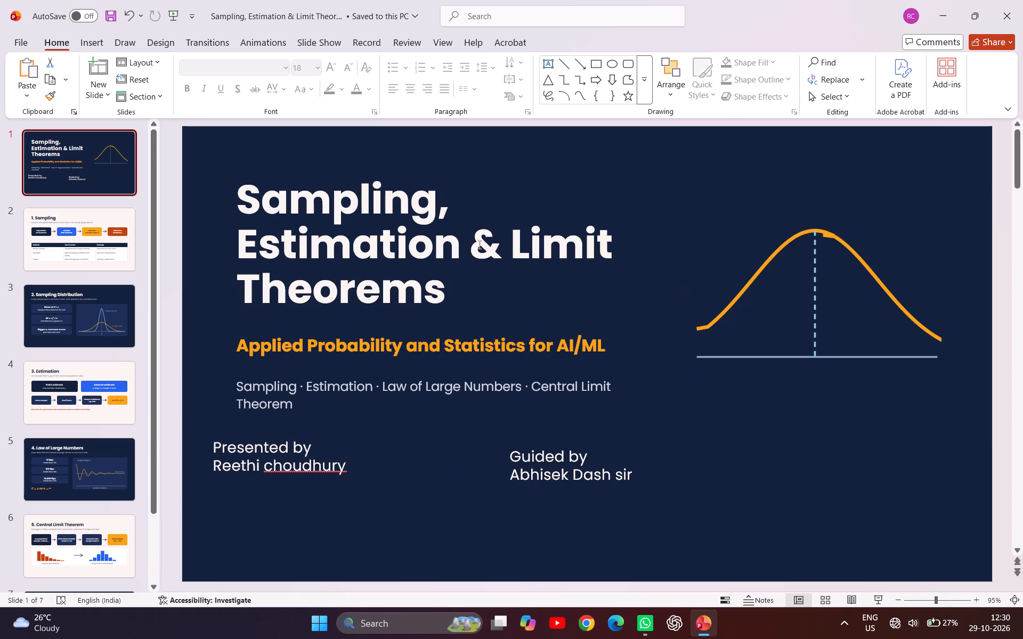
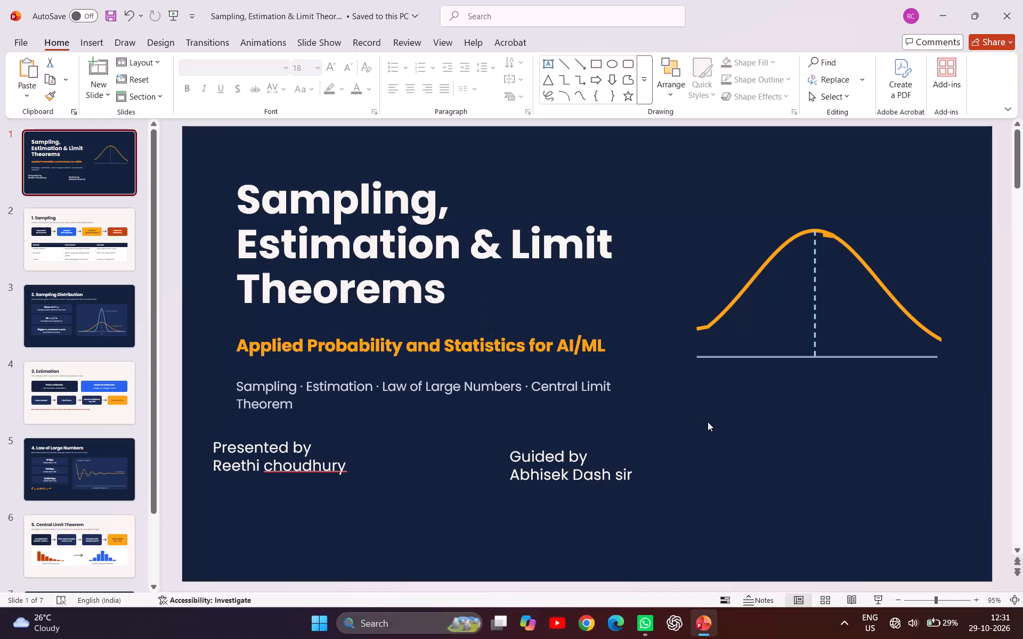
Rescan the available Wi-Fi networks and select realme C67 5G for connection.
left_click(899, 619)
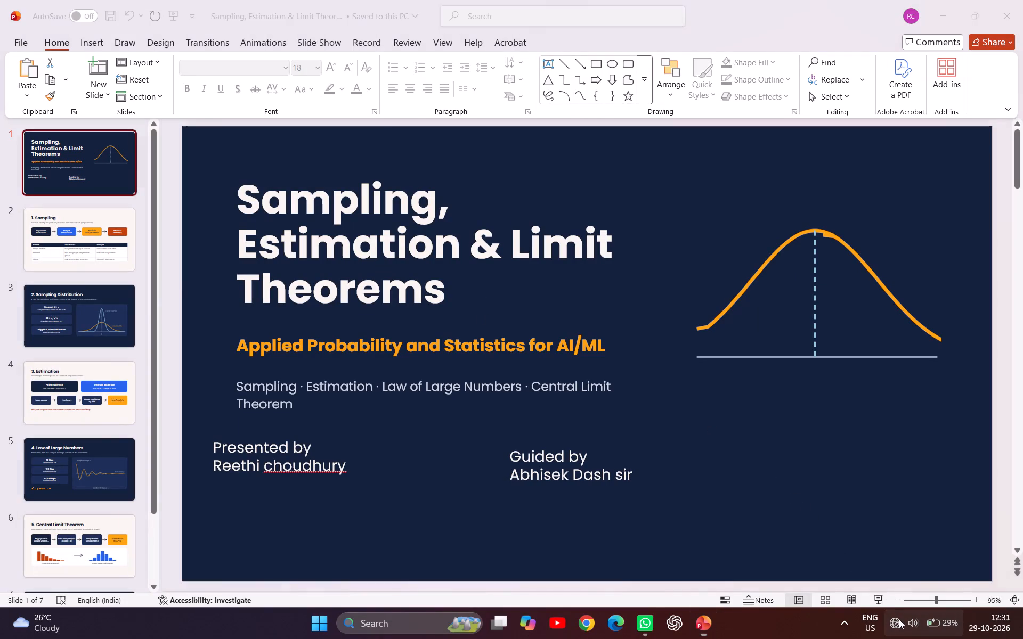
left_click(843, 381)
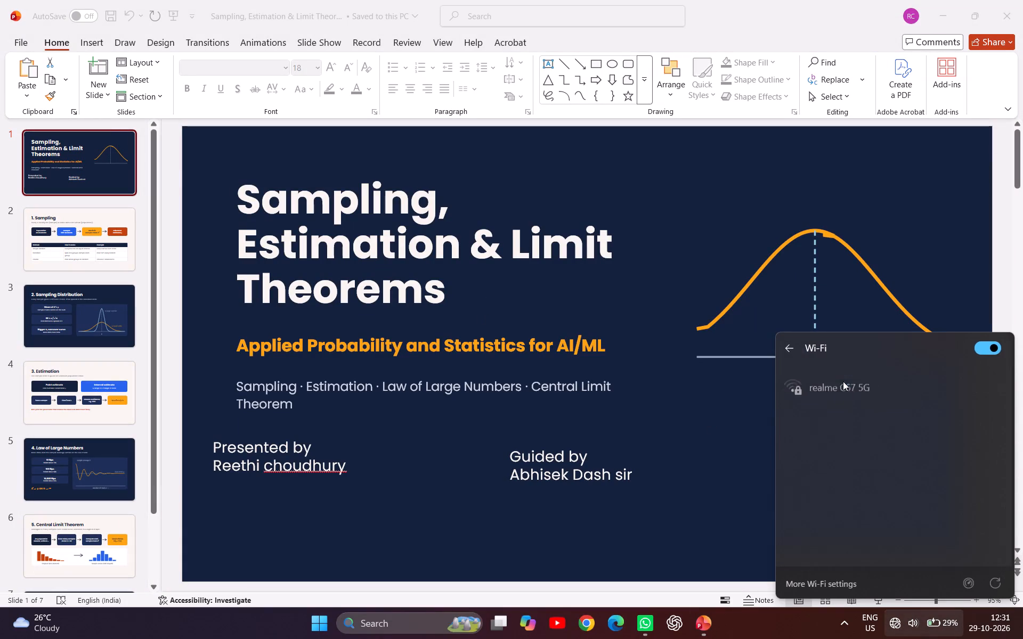
left_click(1000, 586)
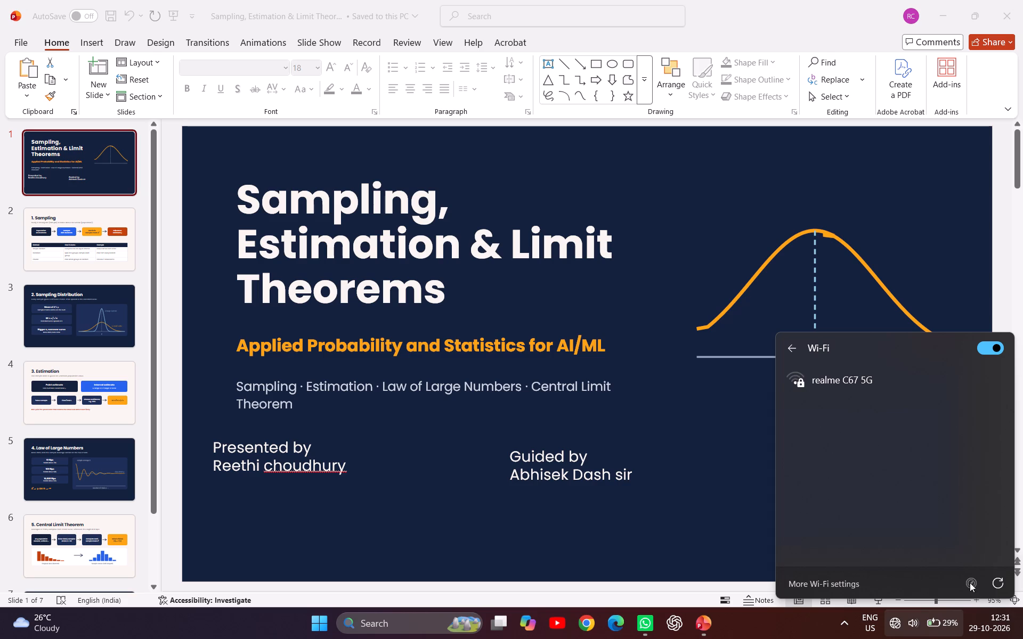
left_click(851, 375)
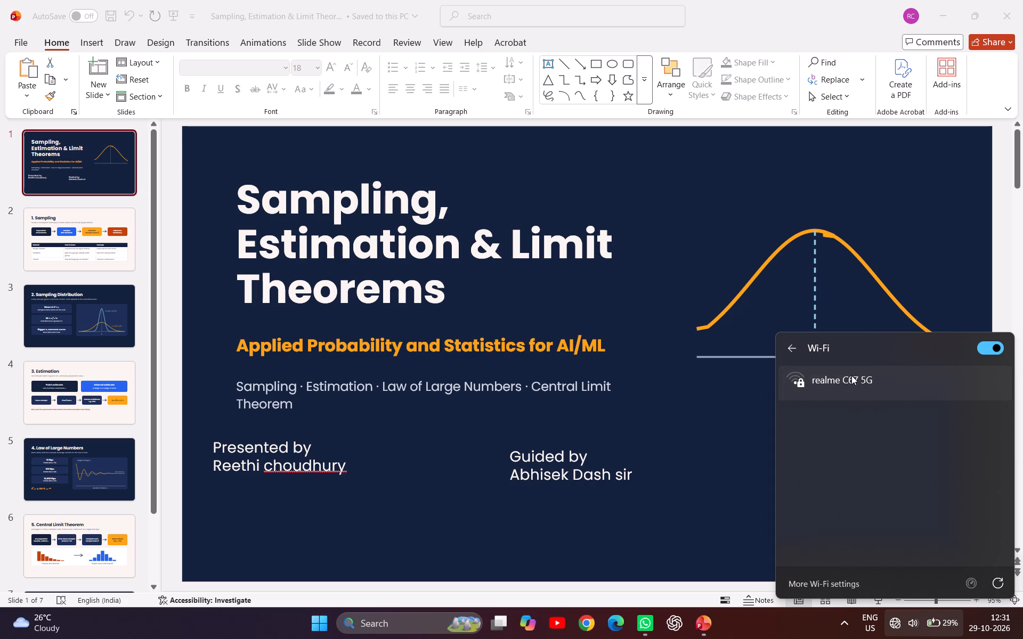
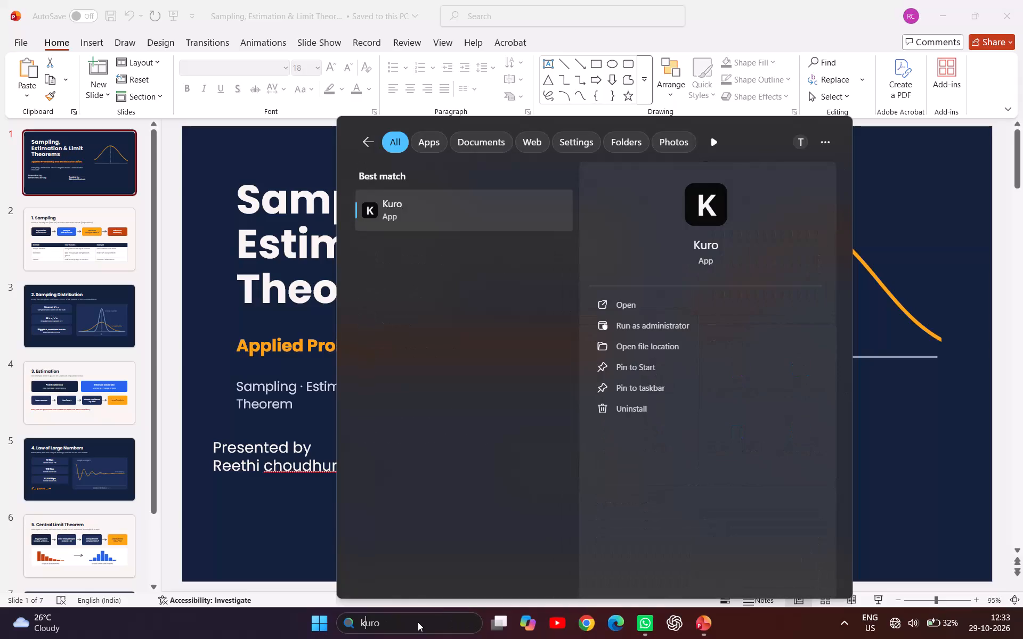
Launch the Kuro app found through the Windows search.
left_click(634, 302)
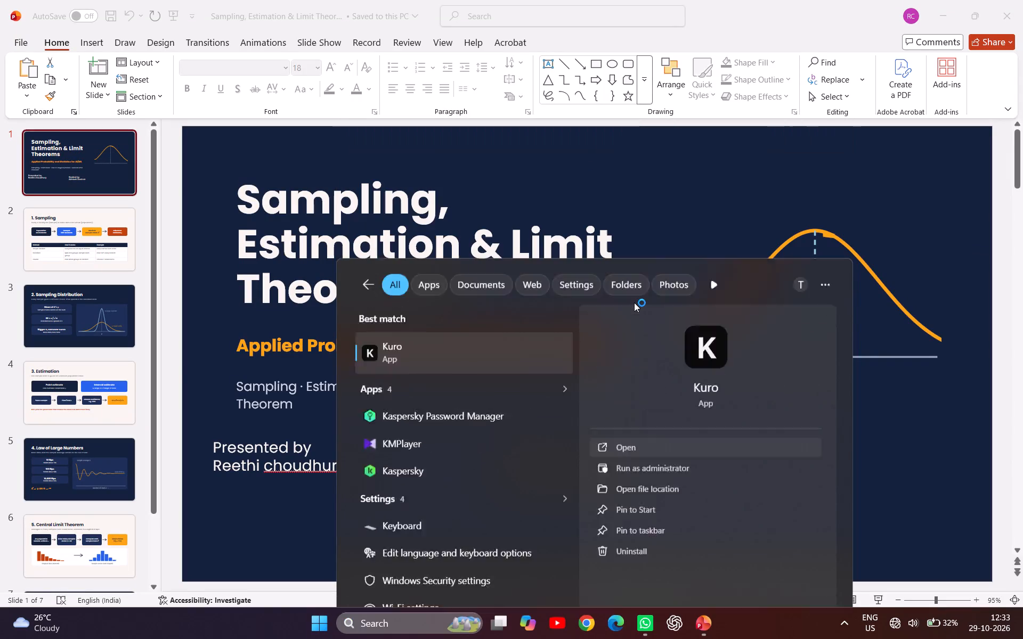
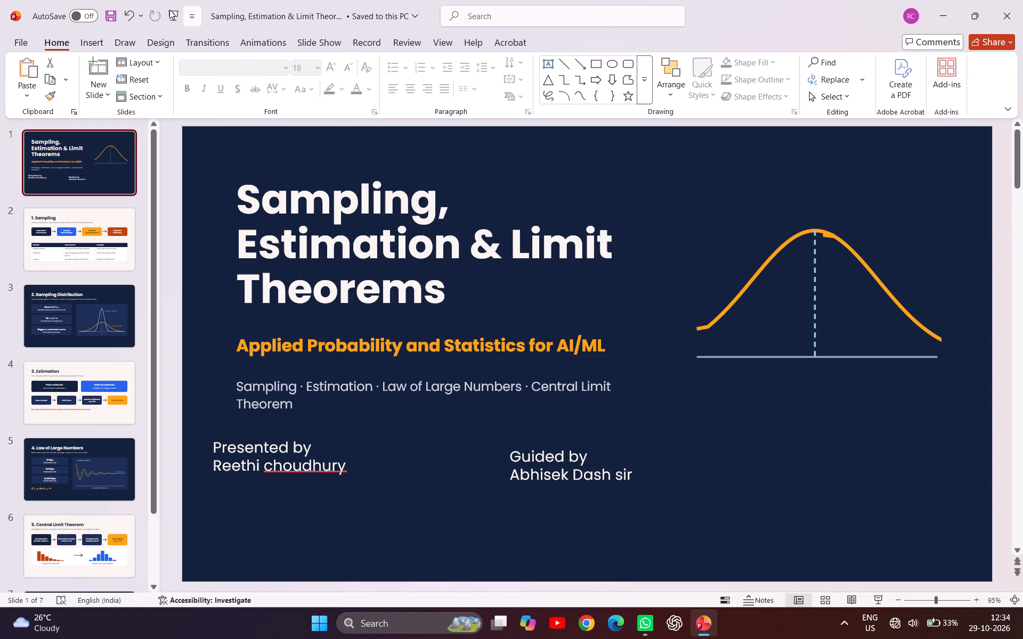
Save the presentation with the updated title slide.
left_click(110, 14)
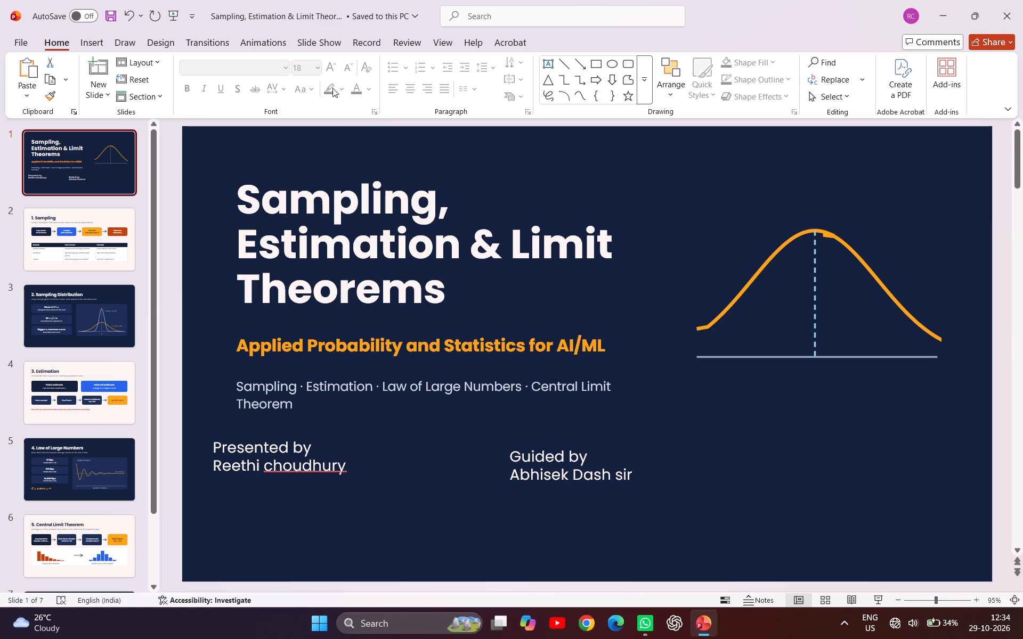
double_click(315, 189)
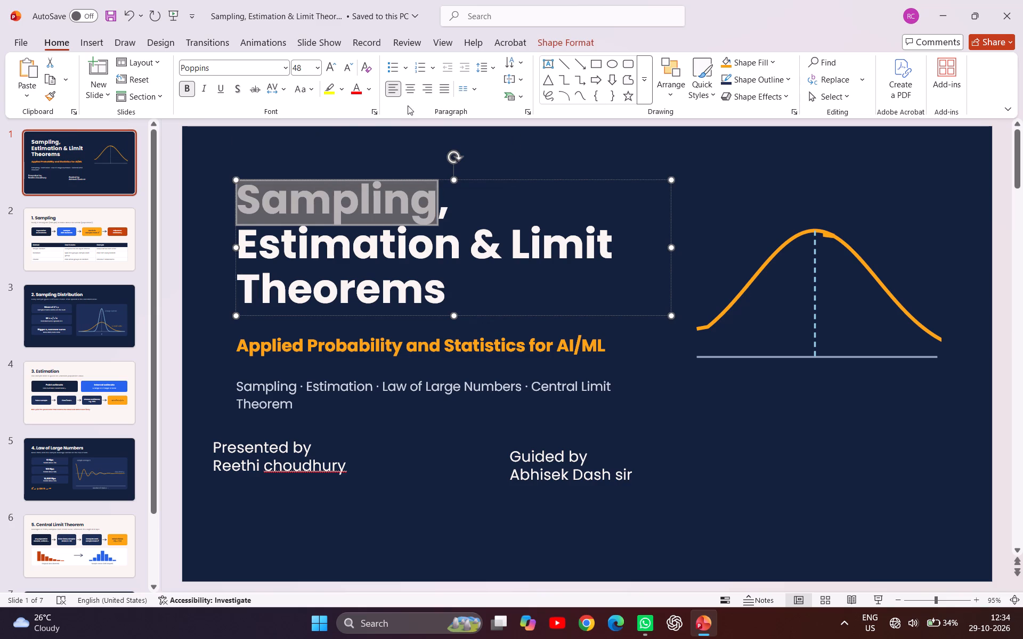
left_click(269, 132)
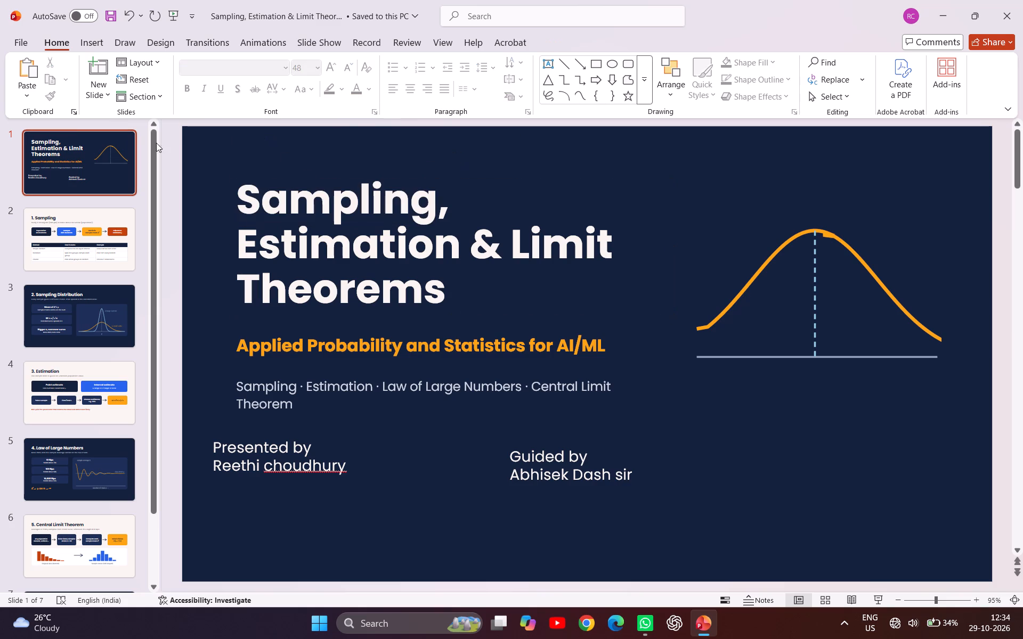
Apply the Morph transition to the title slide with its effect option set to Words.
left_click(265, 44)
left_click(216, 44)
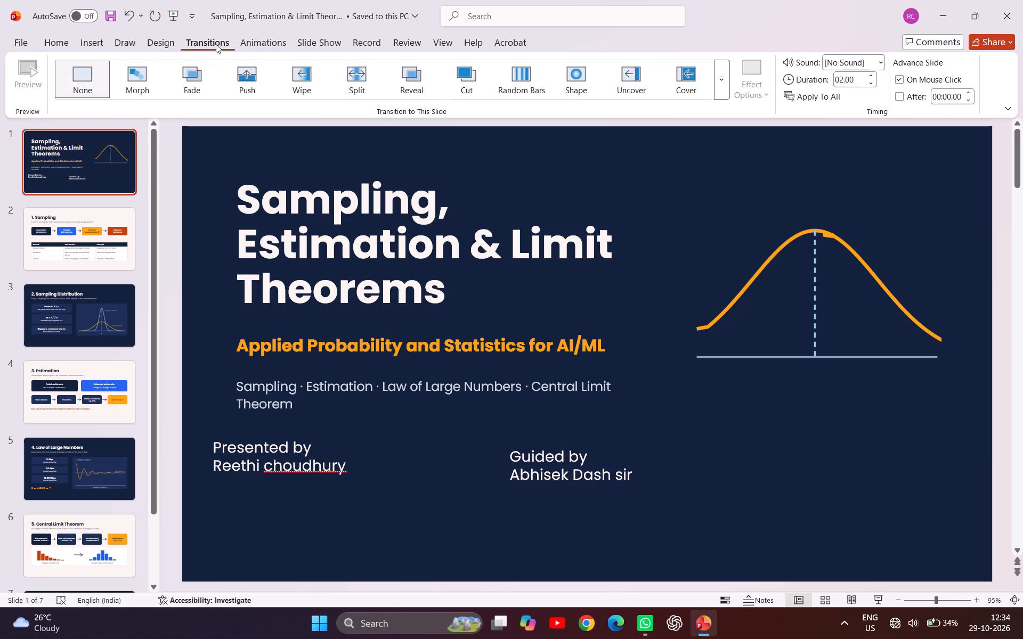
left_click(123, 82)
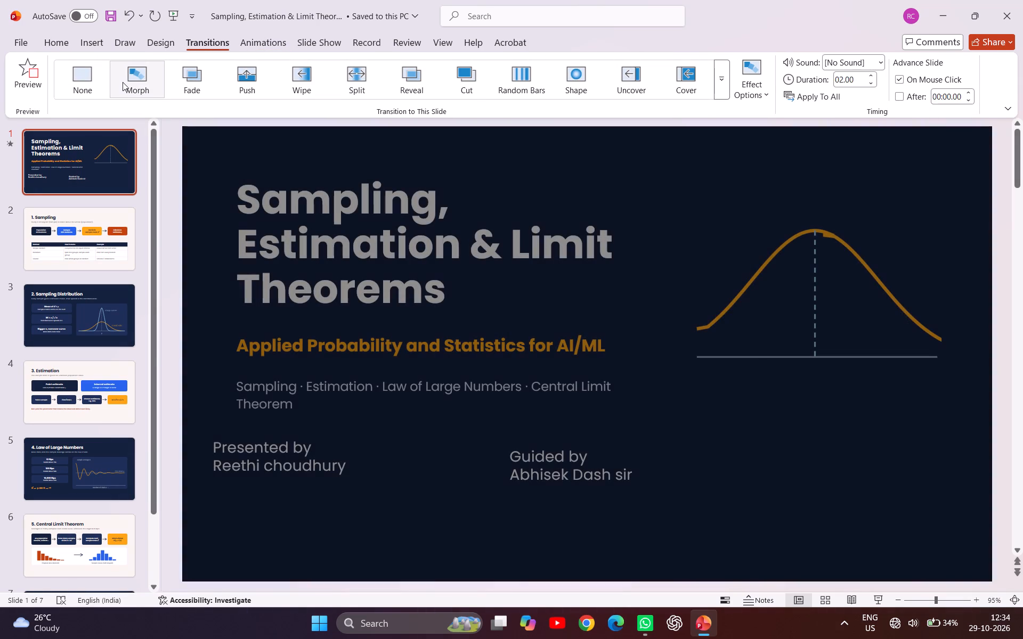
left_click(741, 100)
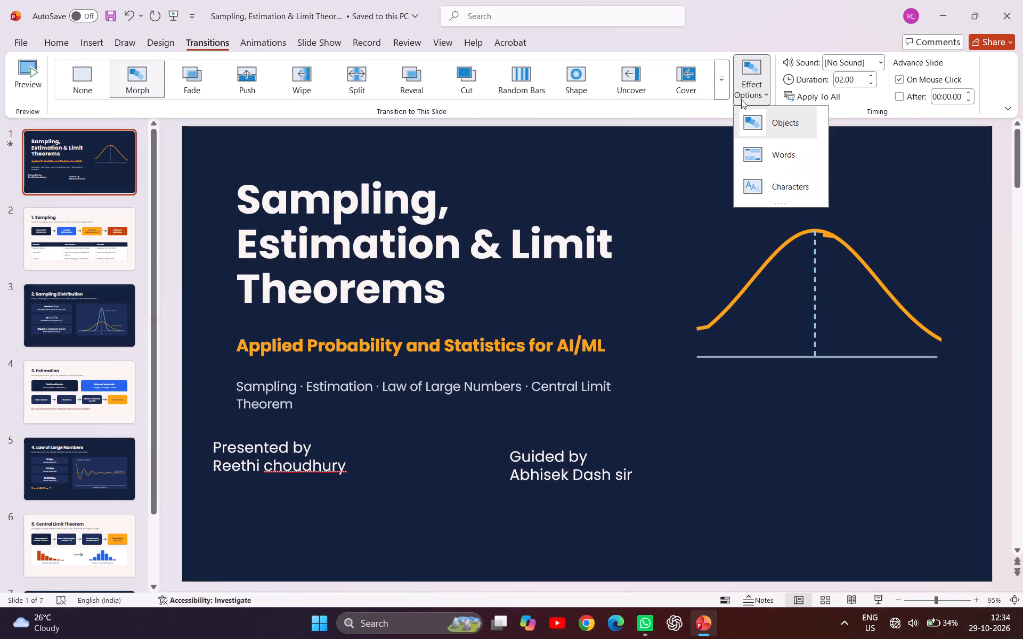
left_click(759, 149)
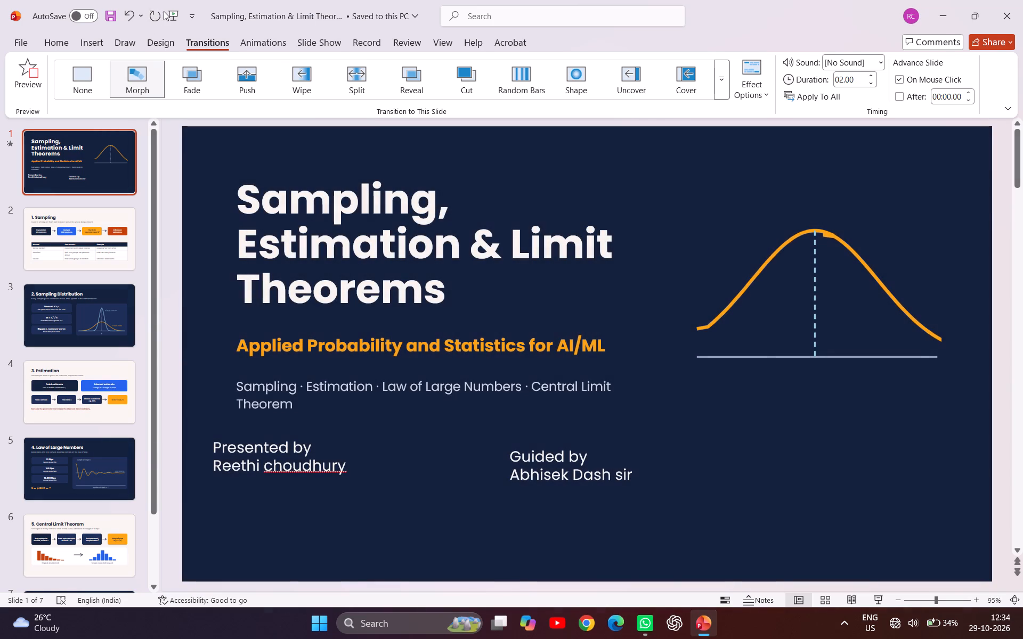
Play the slide show from the title slide to the Sampling slide to check the transition, and exit it.
left_click(173, 15)
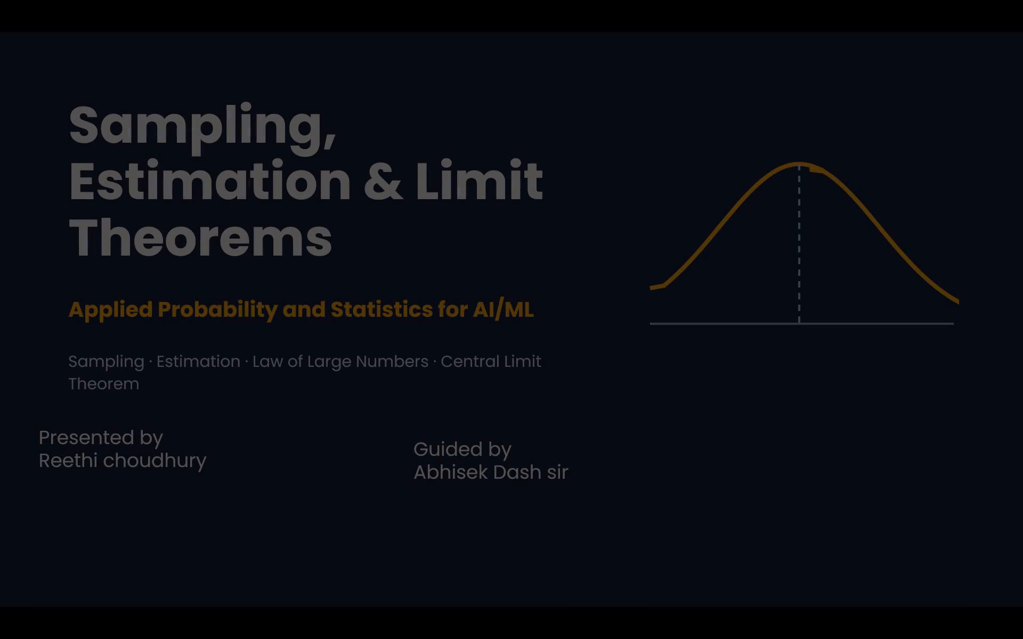
key("Right")
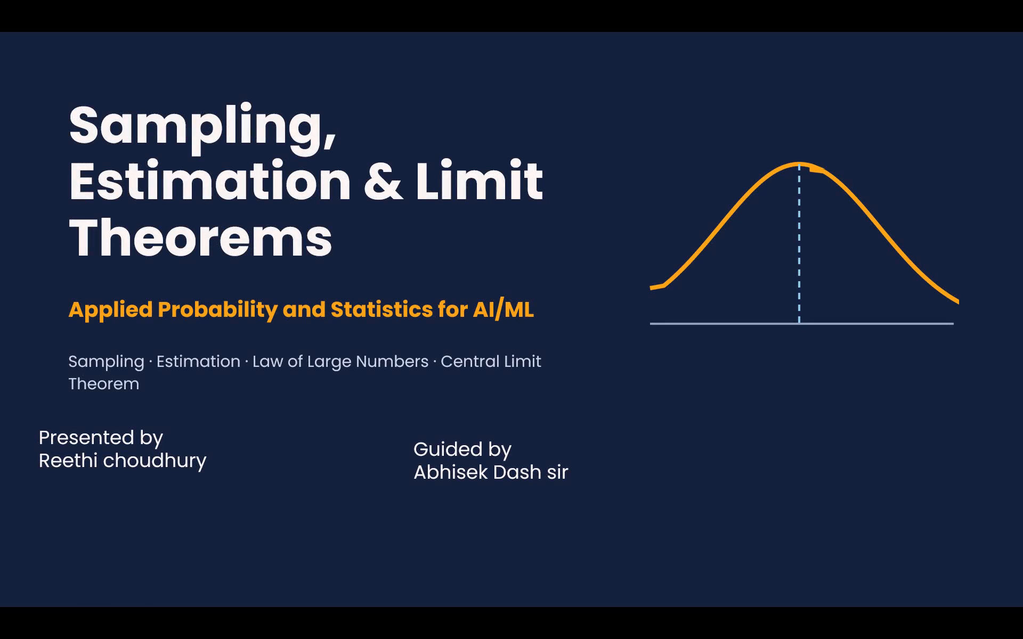
key("Down")
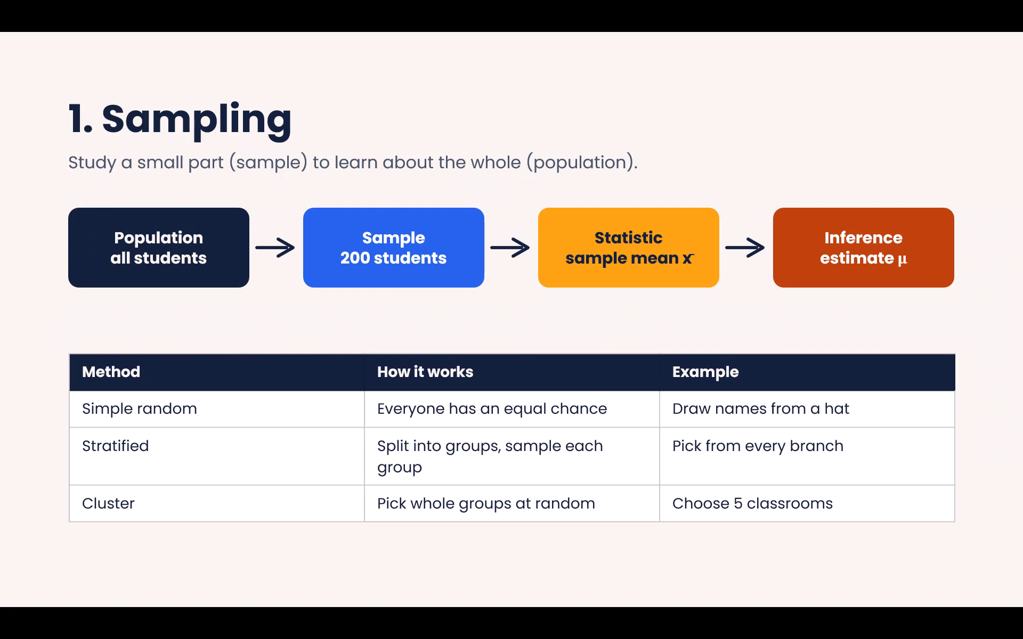
key("Escape")
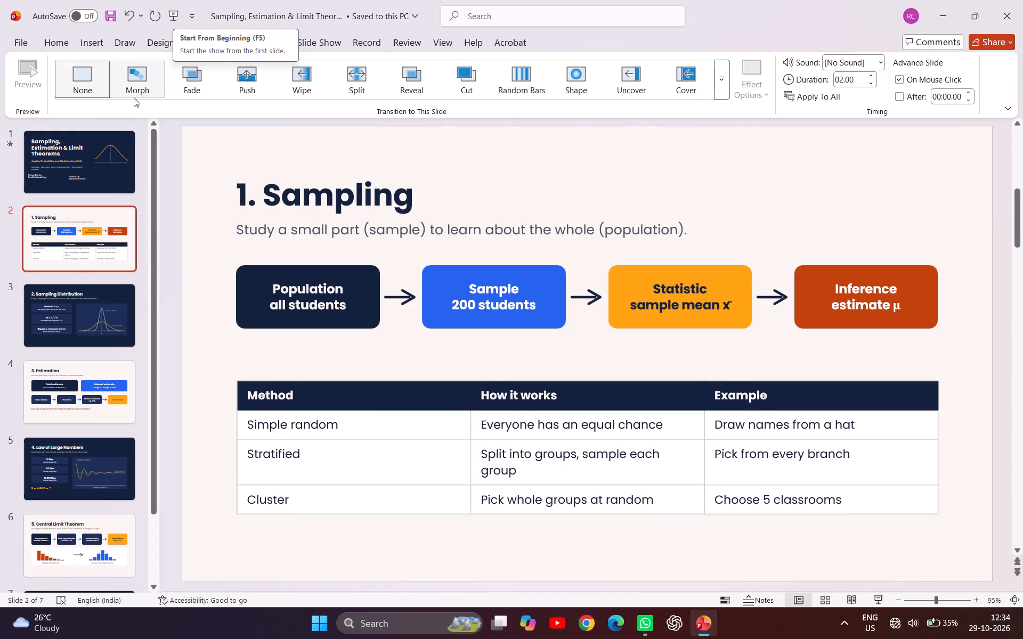
Apply the Morph transition to the Sampling slide with its effect option set to Words.
left_click(87, 228)
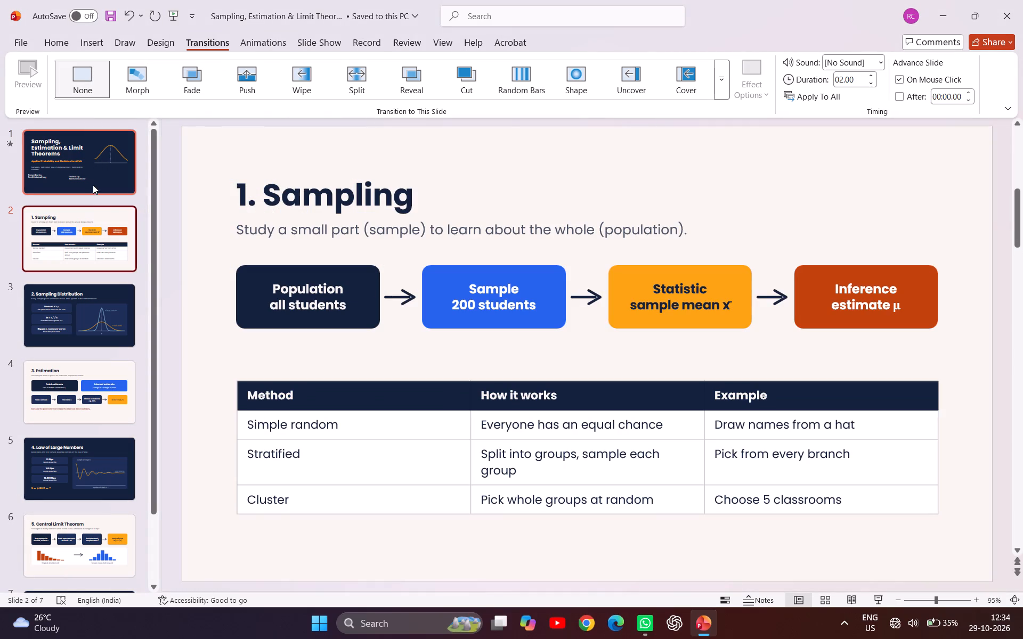
left_click(87, 224)
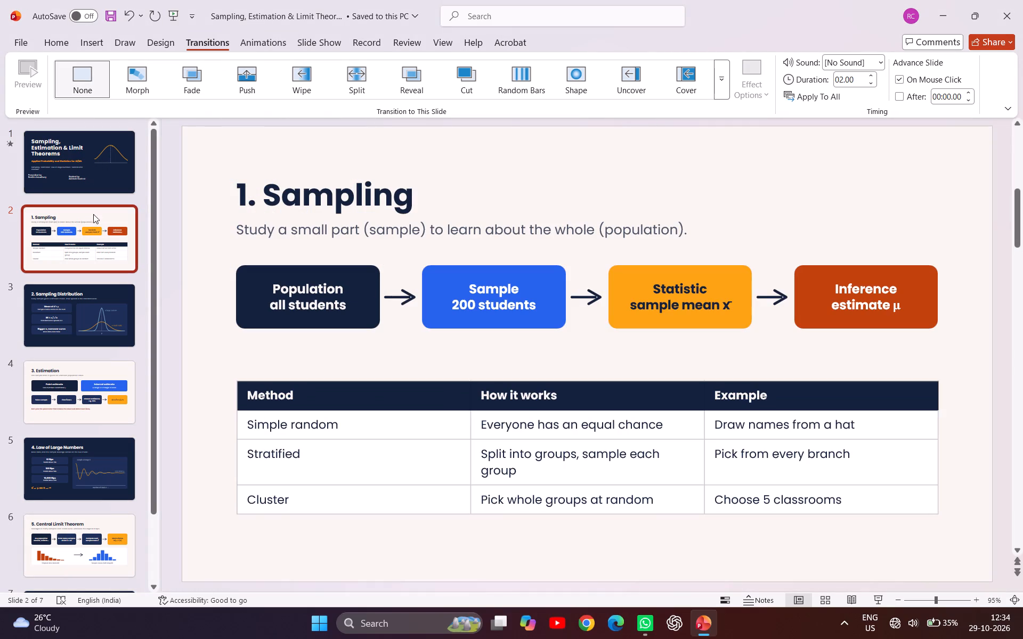
left_click(128, 81)
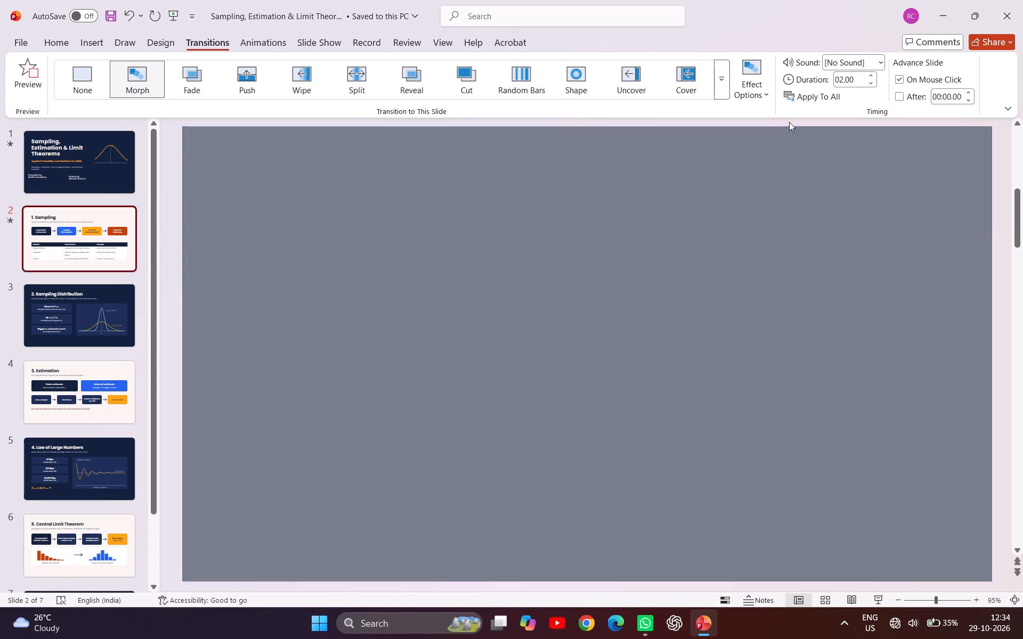
left_click(761, 93)
left_click(763, 158)
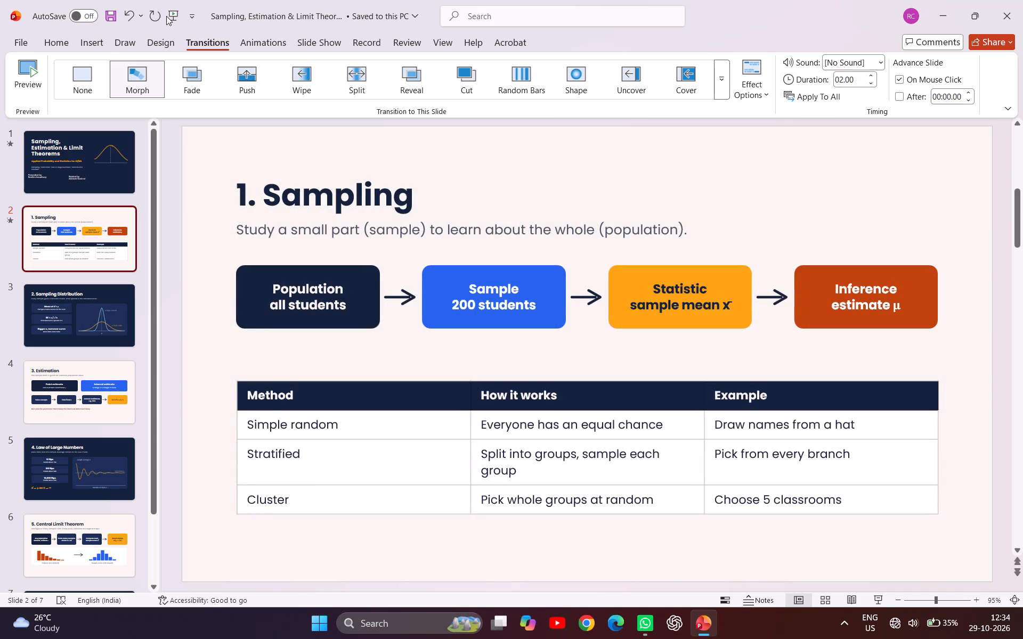
Replay the slide show from the title slide to the Sampling slide to check the Morph transition, and exit it.
left_click(102, 138)
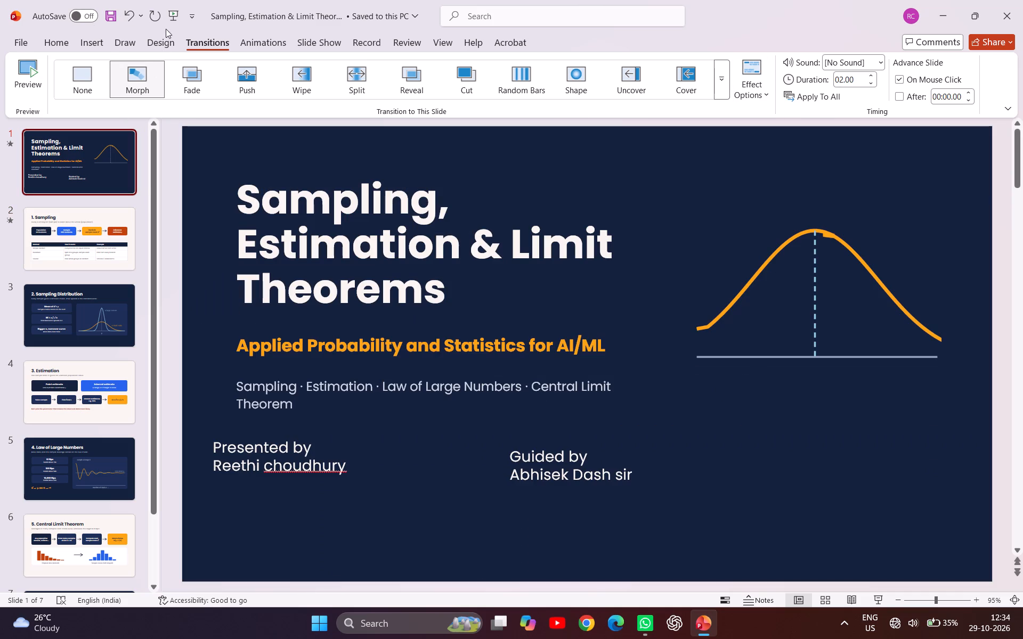
left_click(172, 19)
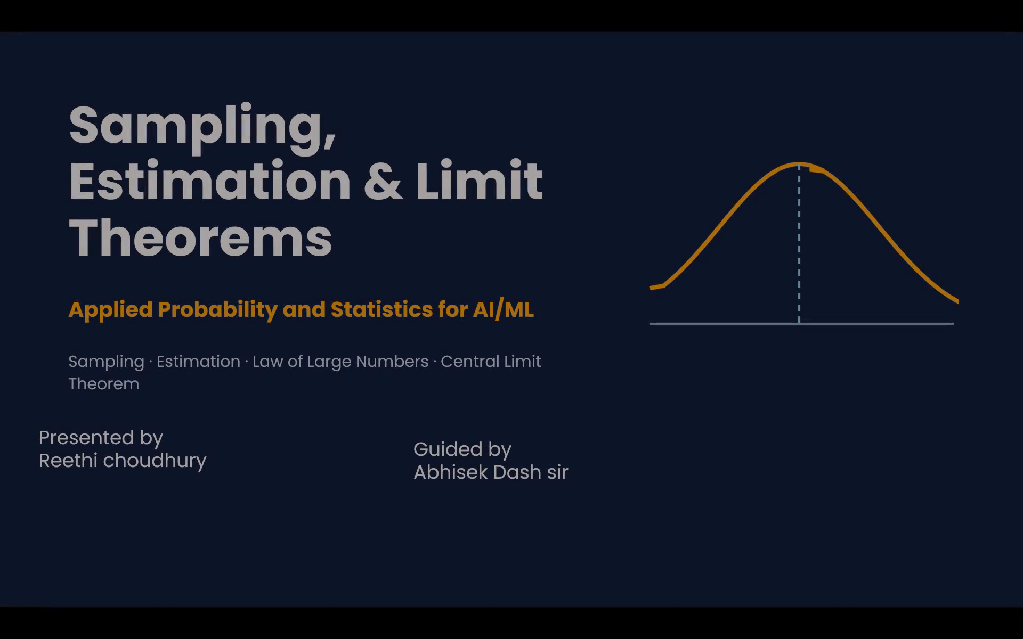
key("Down")
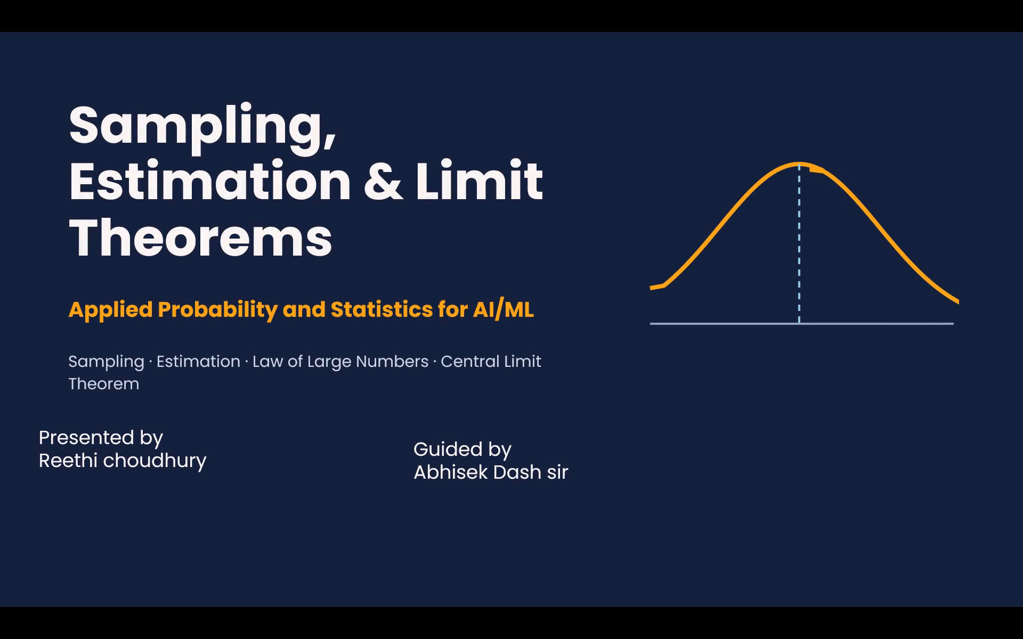
key("Down")
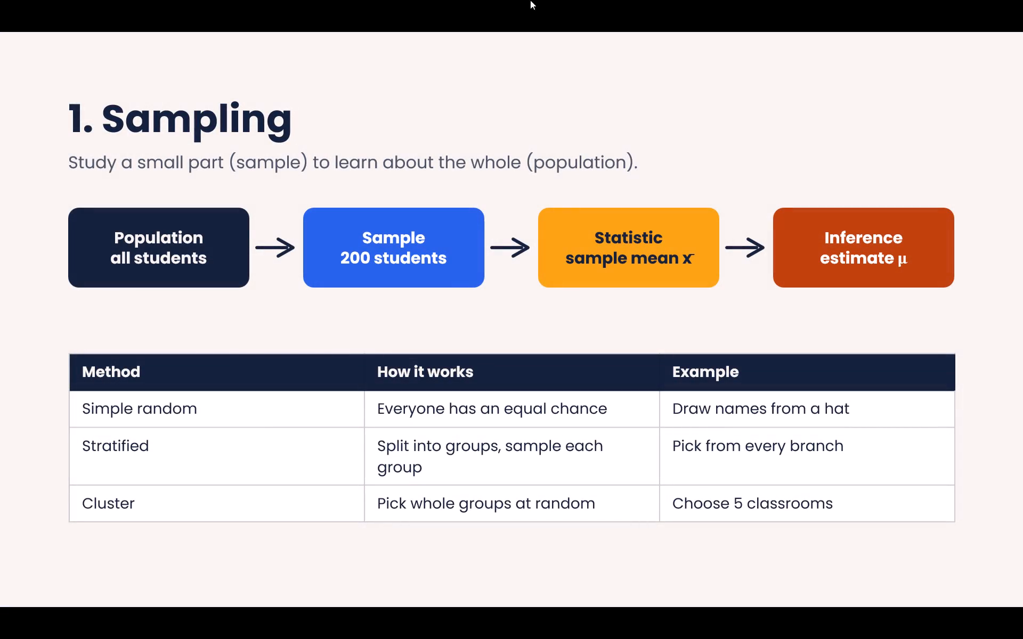
key("Escape")
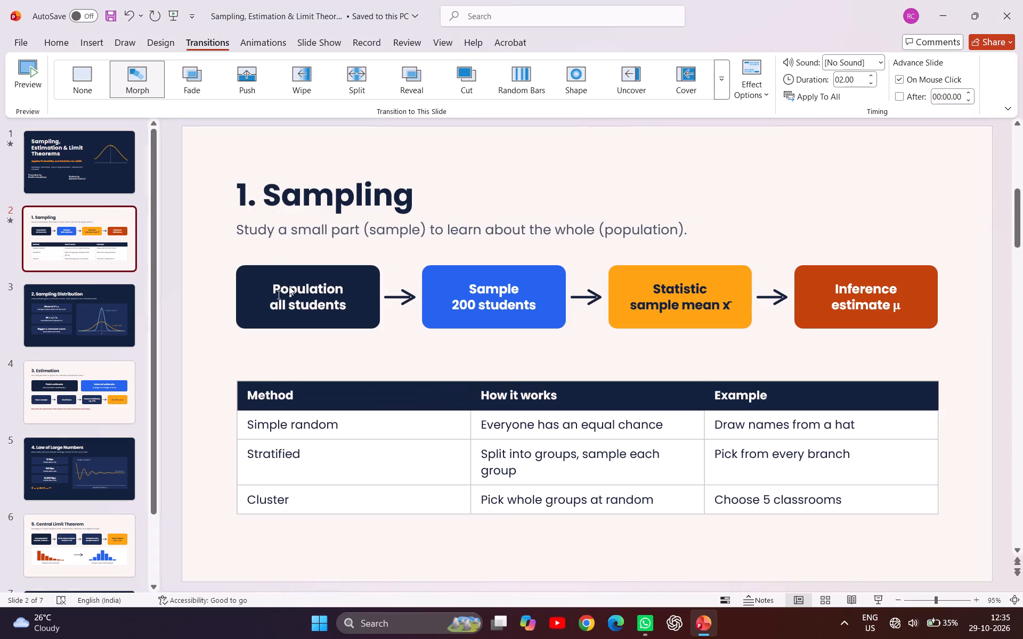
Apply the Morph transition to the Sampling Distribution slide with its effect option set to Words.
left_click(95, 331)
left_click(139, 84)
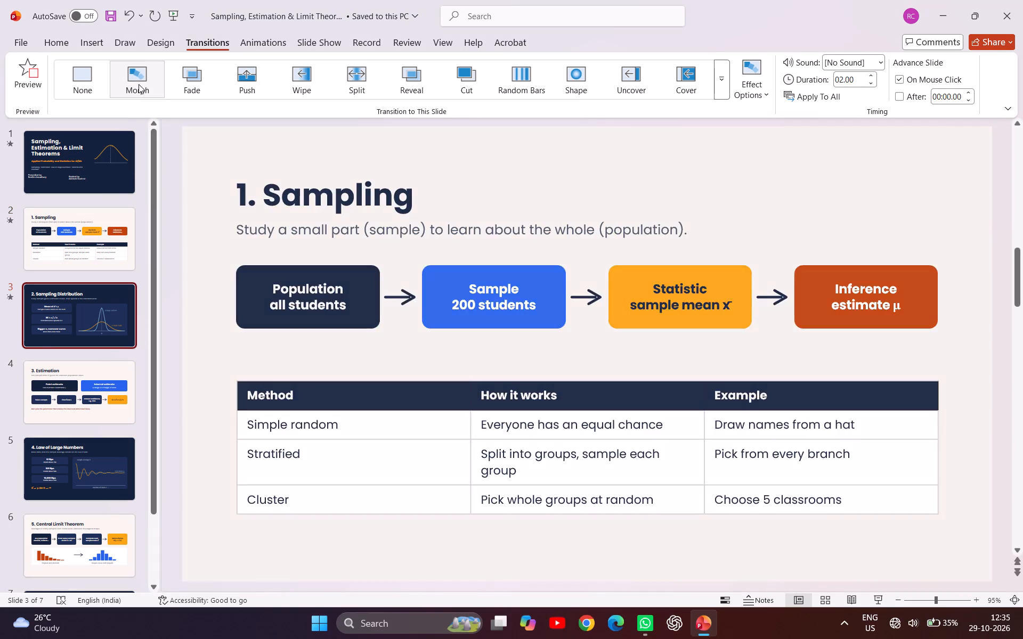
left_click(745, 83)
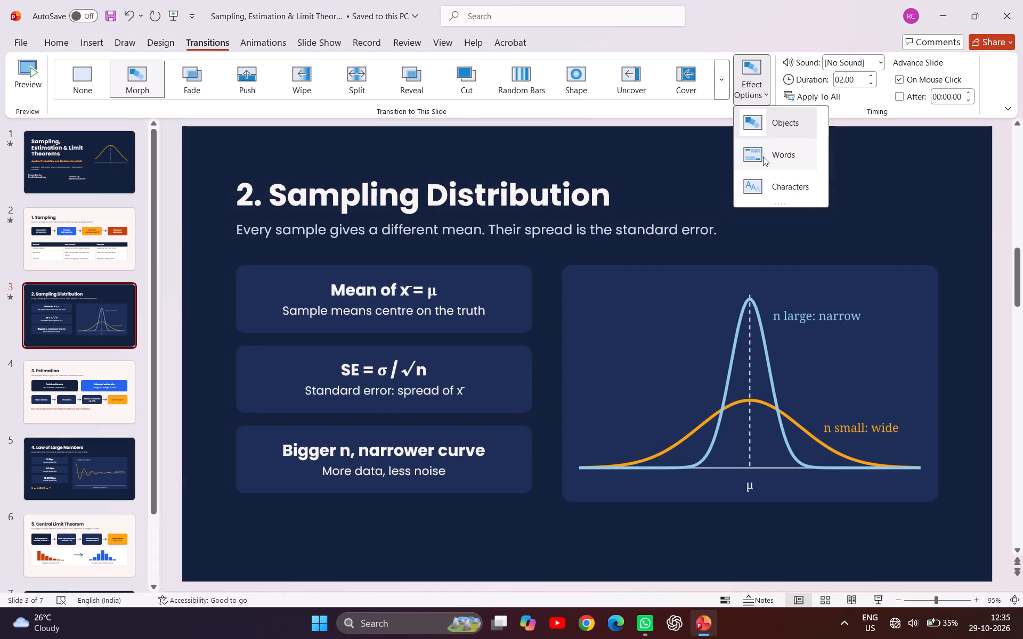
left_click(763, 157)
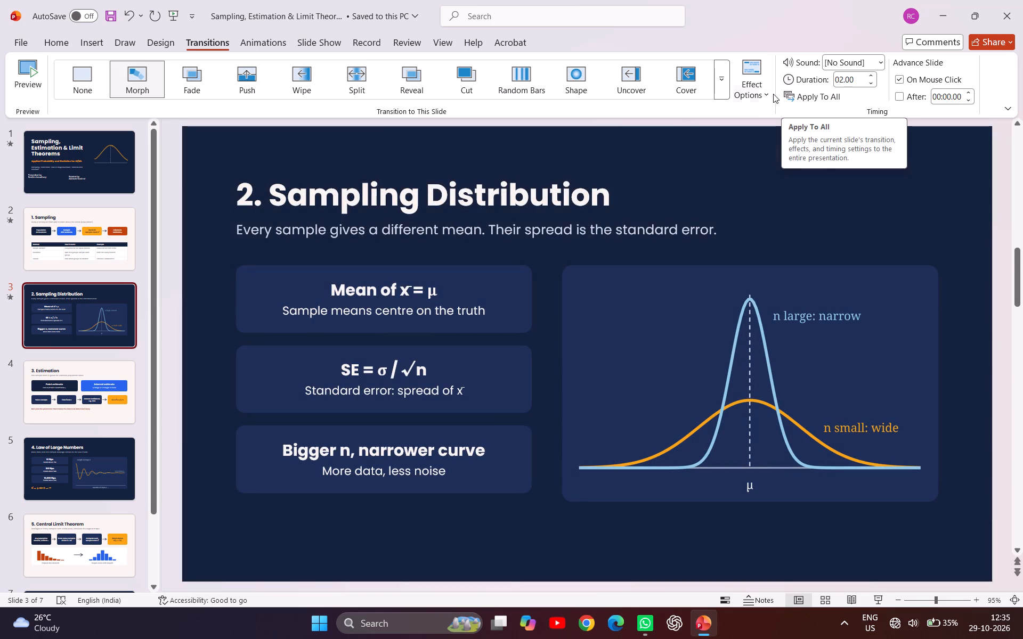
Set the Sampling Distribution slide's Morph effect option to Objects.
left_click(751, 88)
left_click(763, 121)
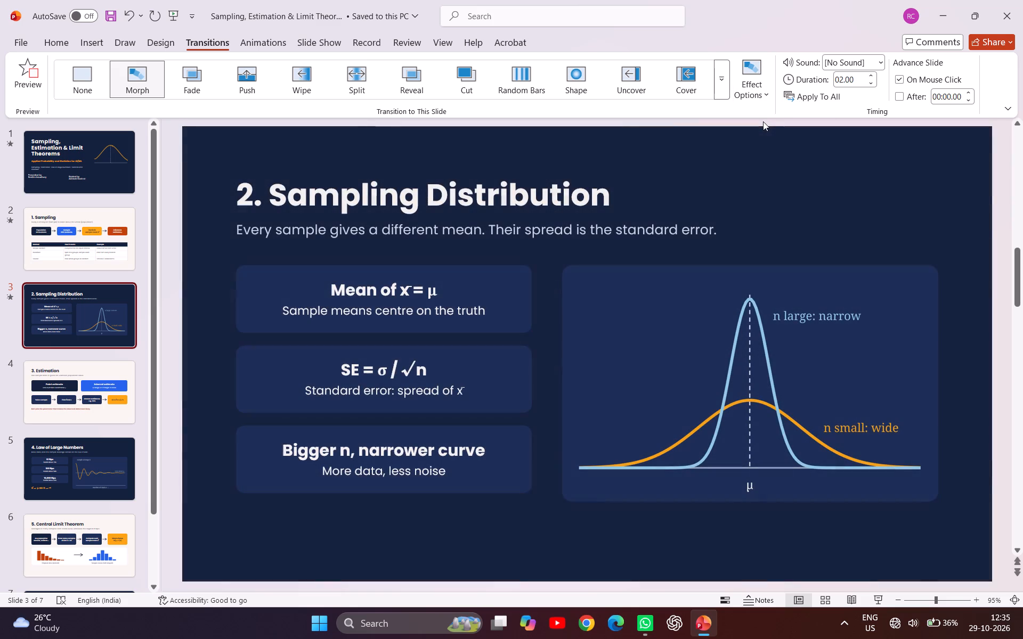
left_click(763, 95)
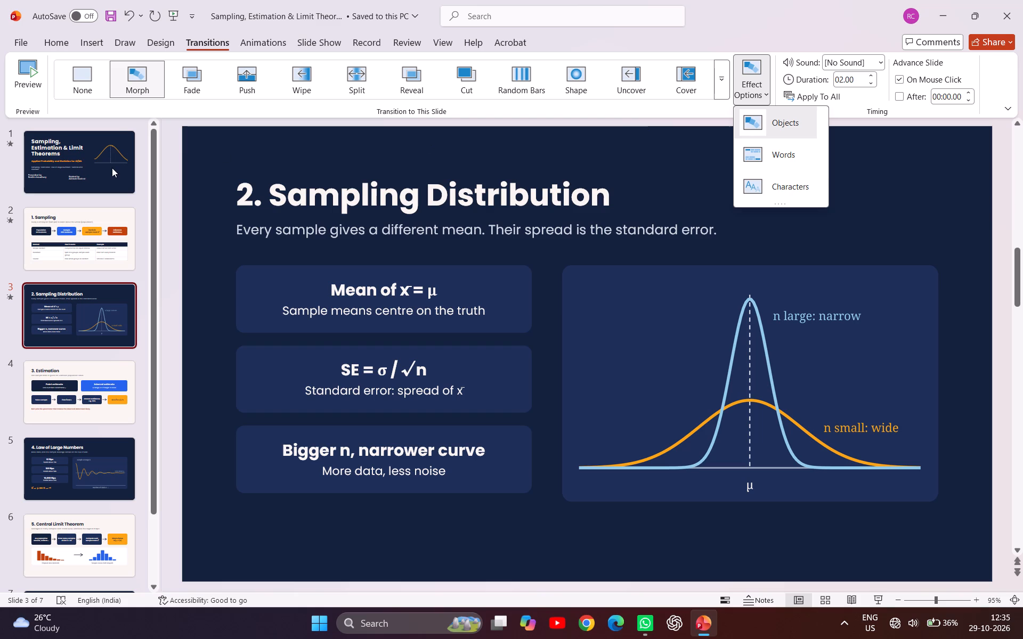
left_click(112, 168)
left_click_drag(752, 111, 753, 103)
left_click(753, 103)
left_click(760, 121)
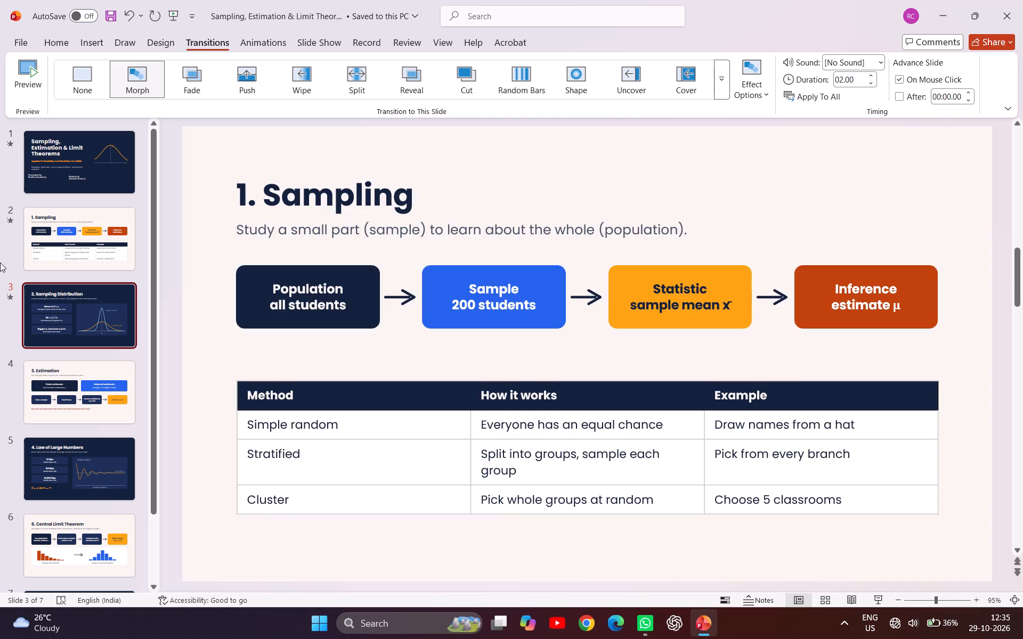
Set the Sampling slide's Morph effect option to Objects and apply that transition to all slides.
left_click(57, 255)
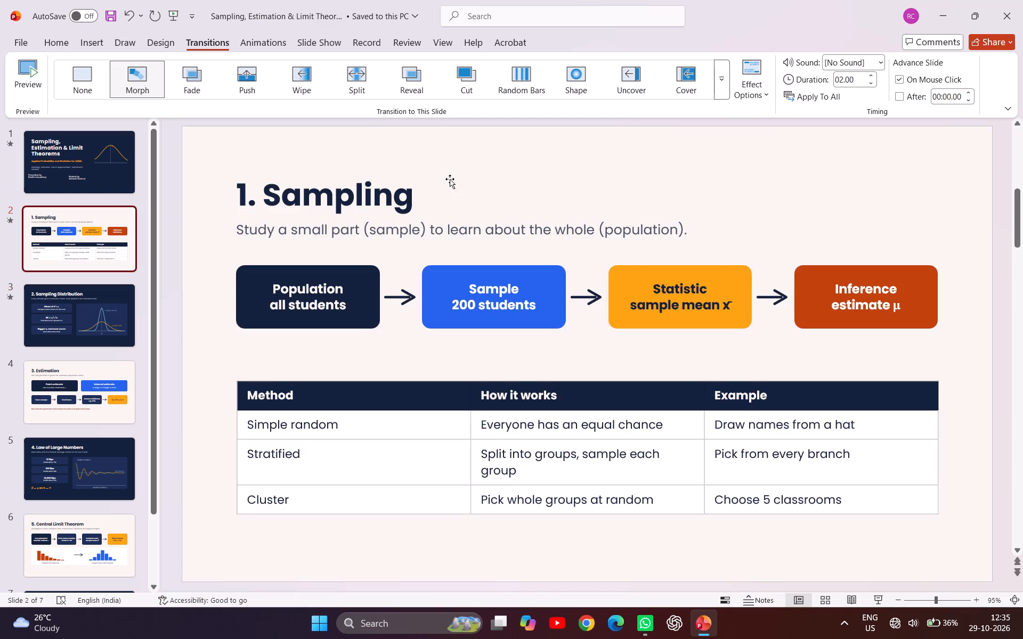
left_click(737, 94)
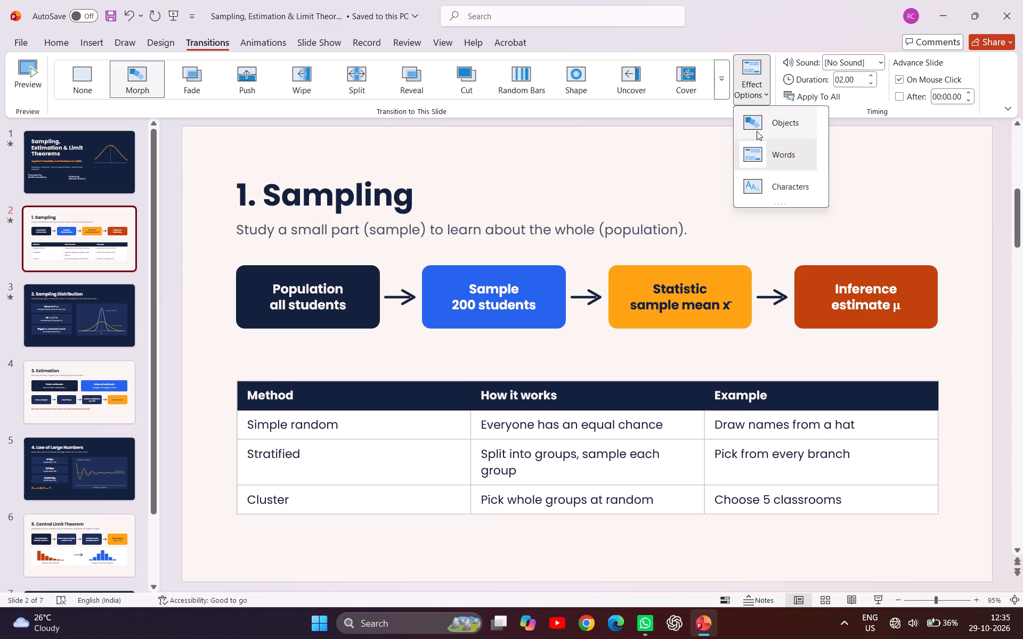
left_click(757, 132)
left_click(807, 99)
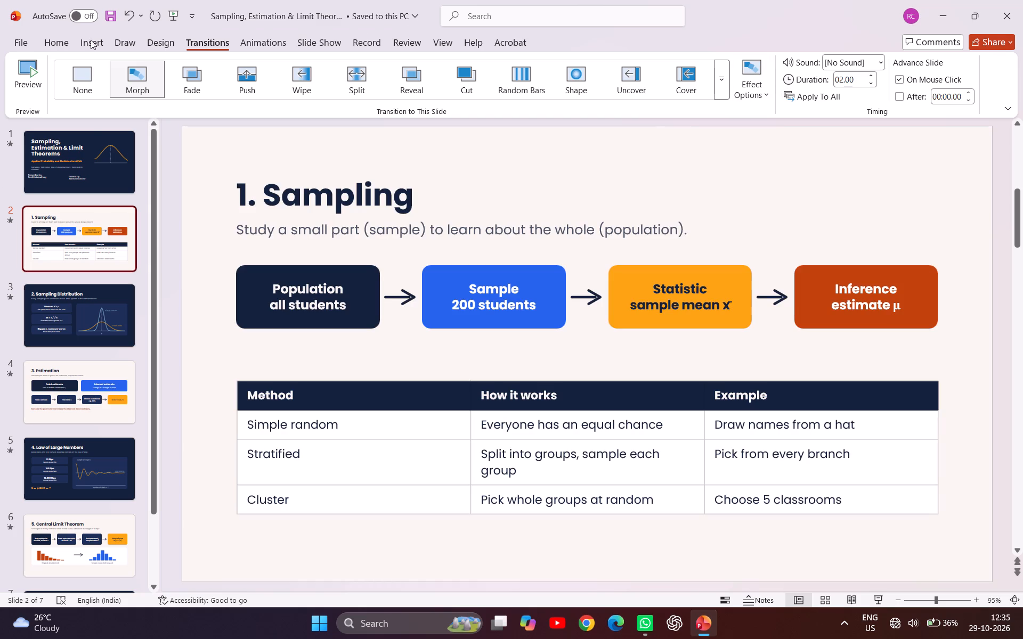
Play the slide show from the title slide through the Use in AI/ML slide to check the Morph transitions, and exit it.
left_click(178, 15)
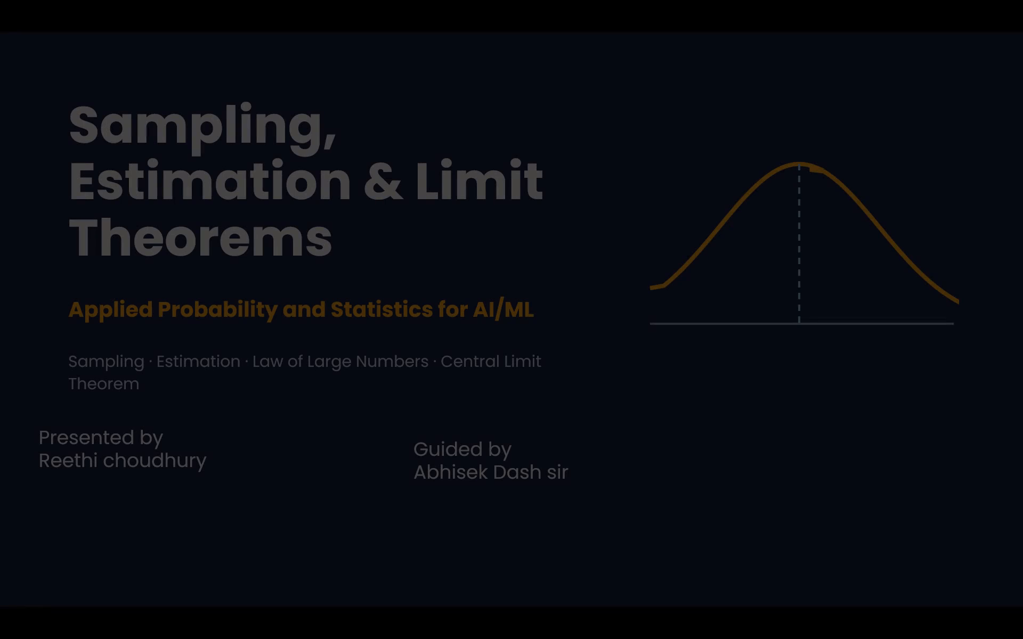
key("Down")
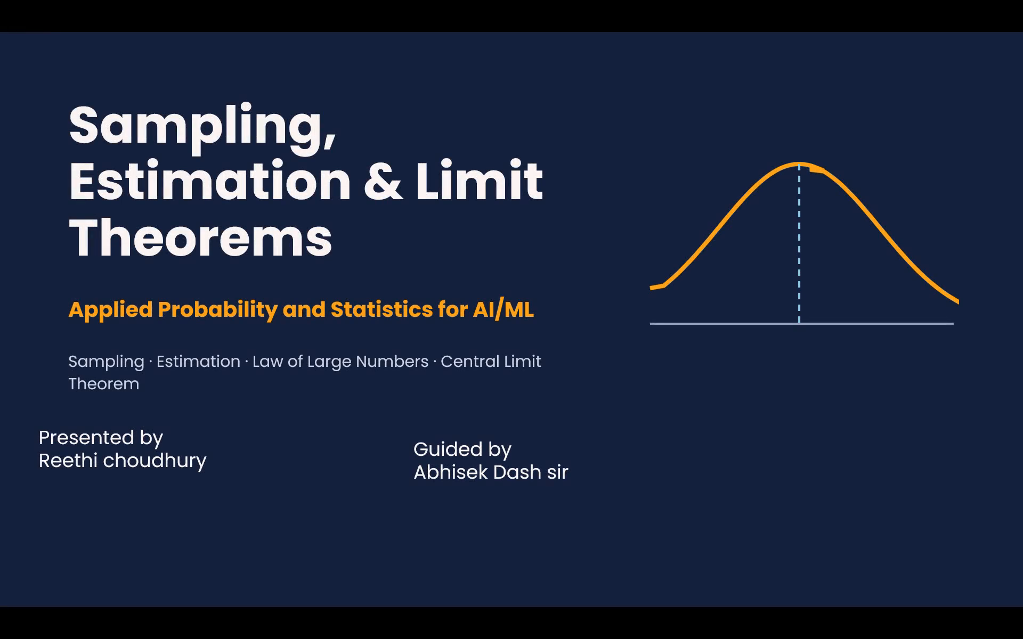
key("Down")
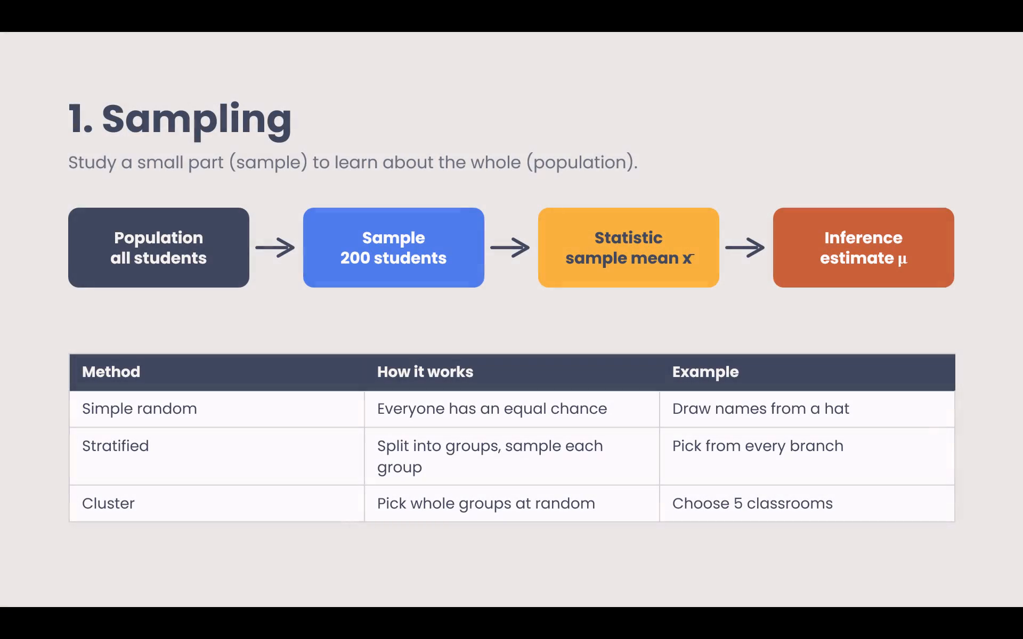
key("Down")
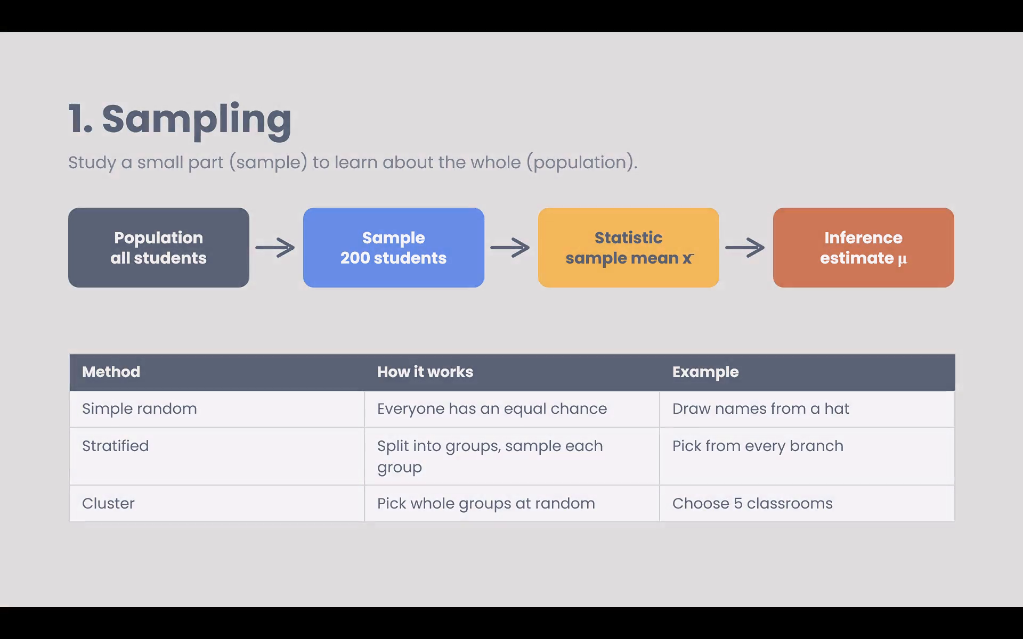
key("Down")
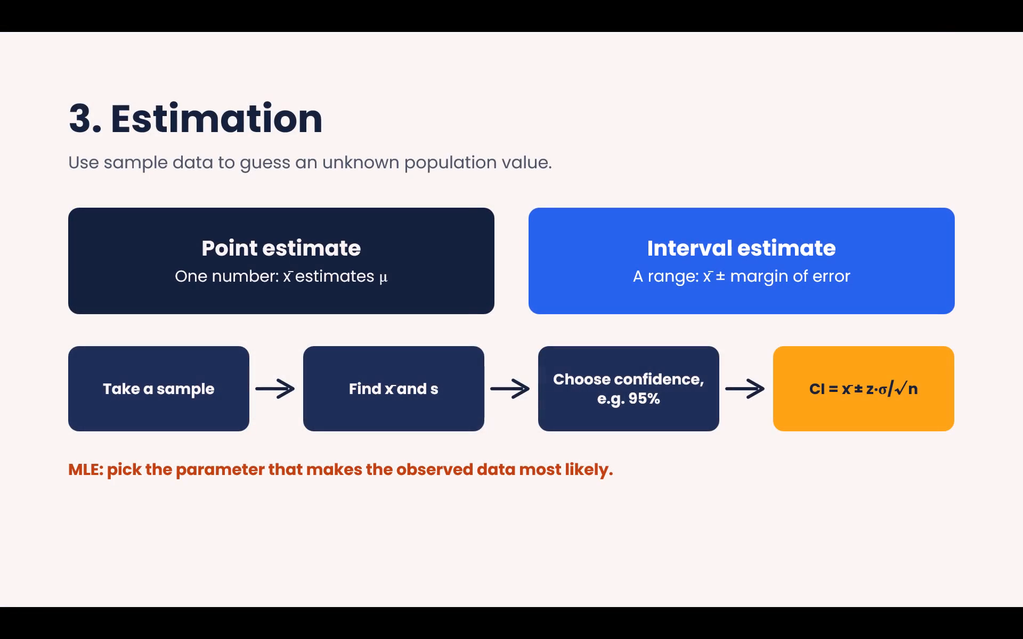
key("Down")
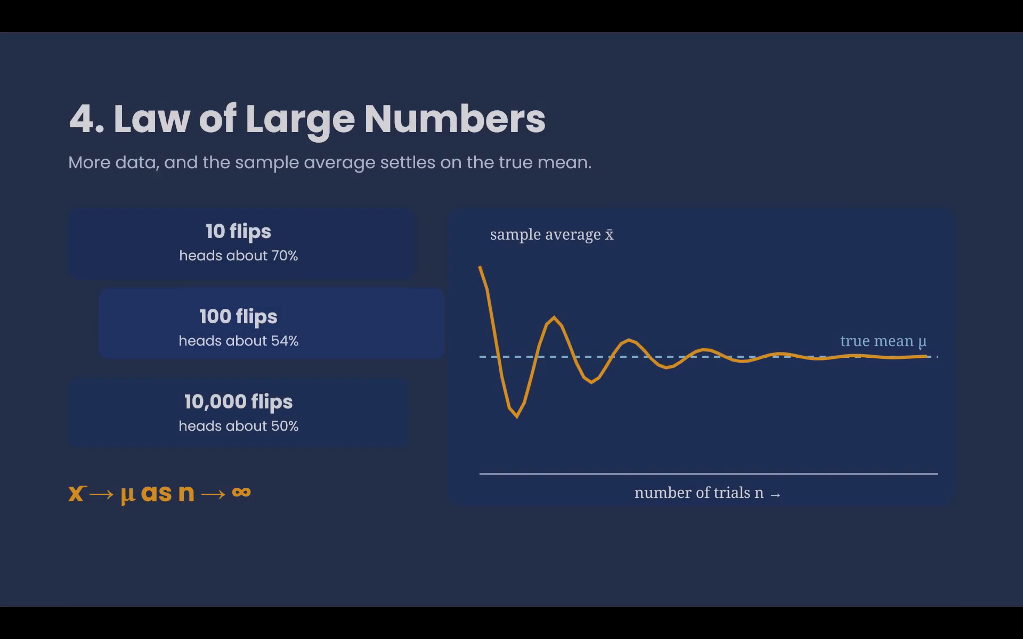
key("Down")
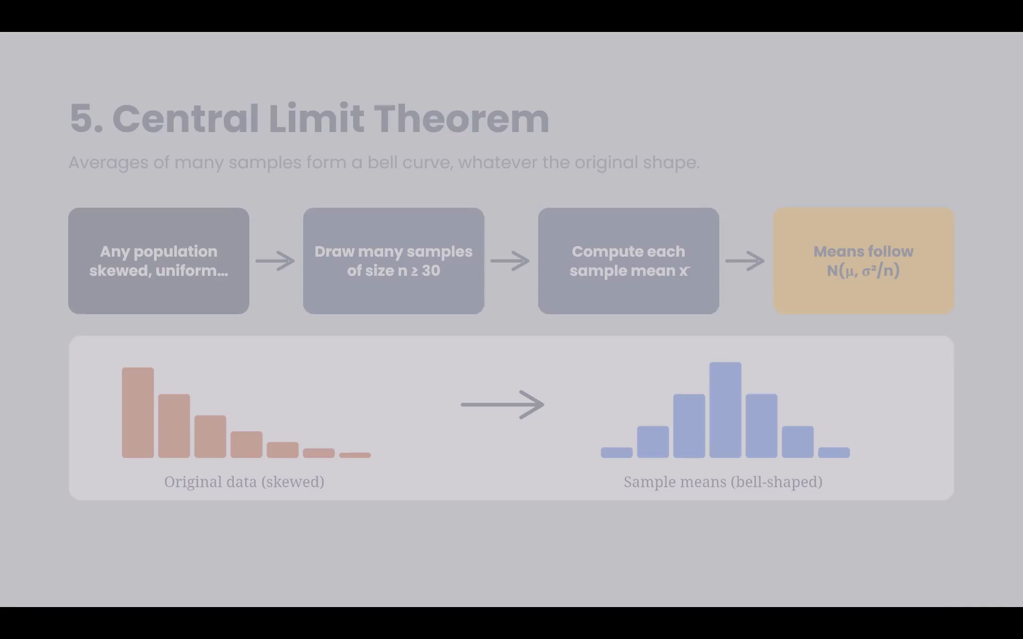
key("Down")
key("Down")
key("Down")
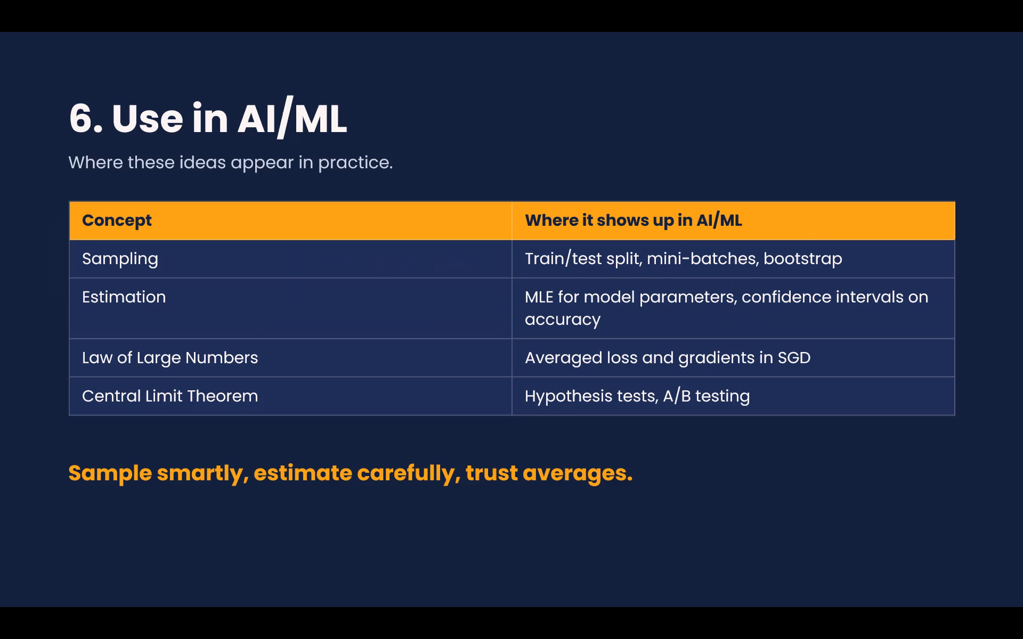
key("Down")
key("Down")
key("Down")
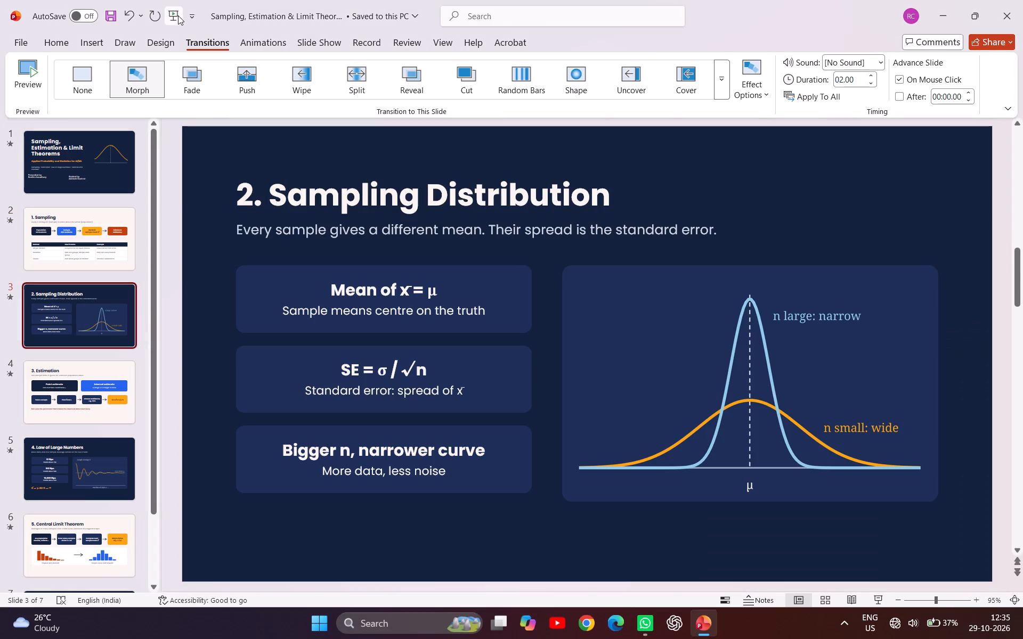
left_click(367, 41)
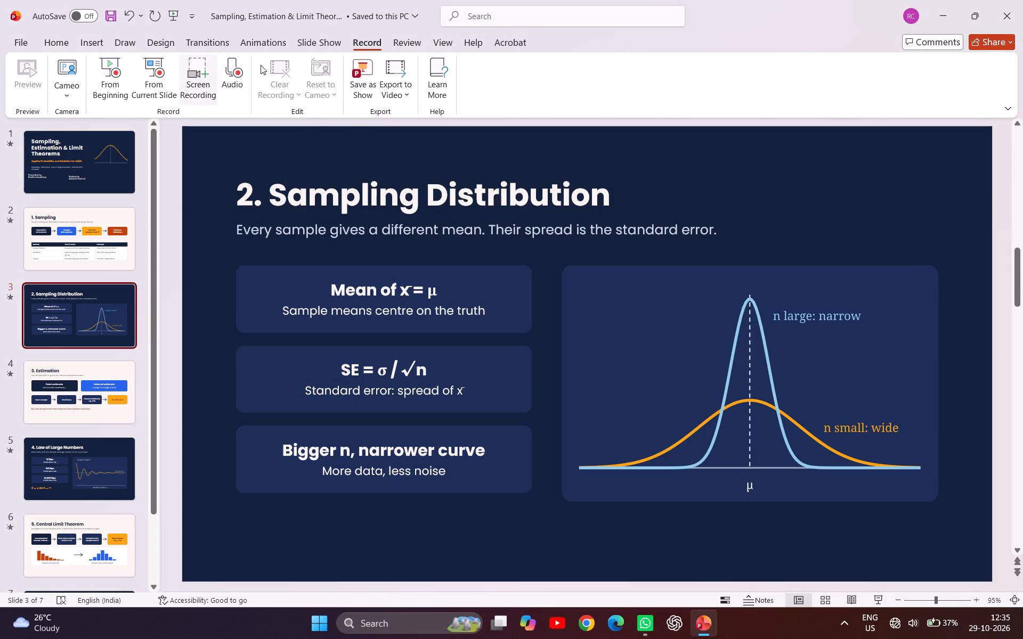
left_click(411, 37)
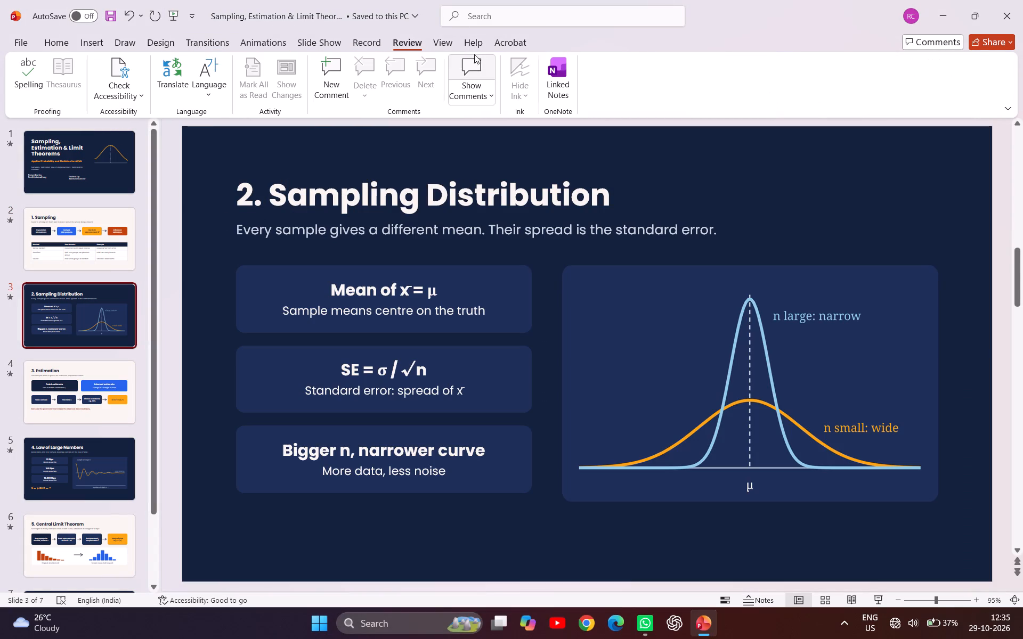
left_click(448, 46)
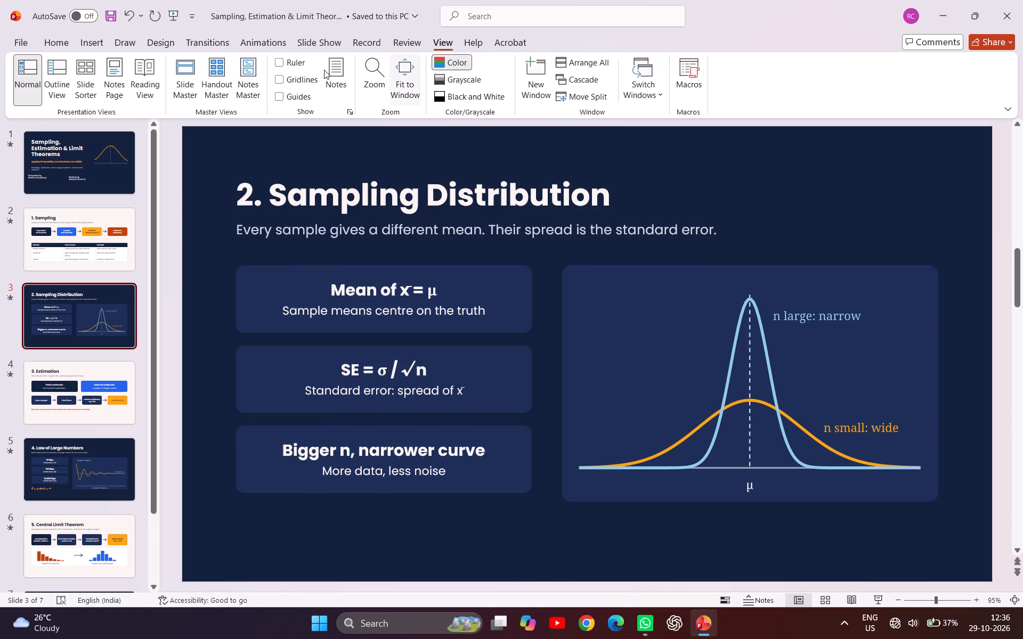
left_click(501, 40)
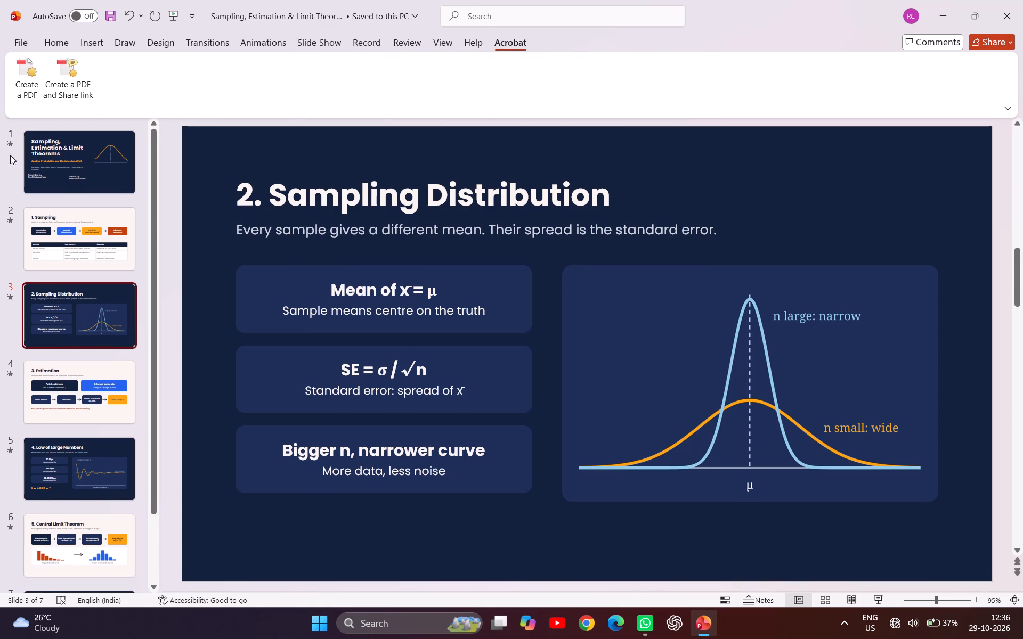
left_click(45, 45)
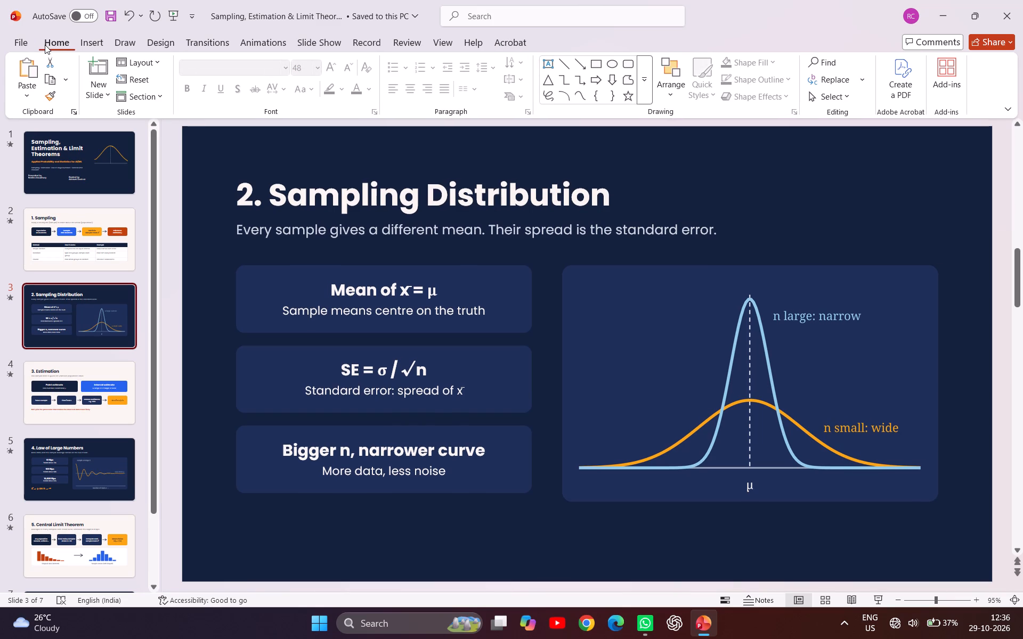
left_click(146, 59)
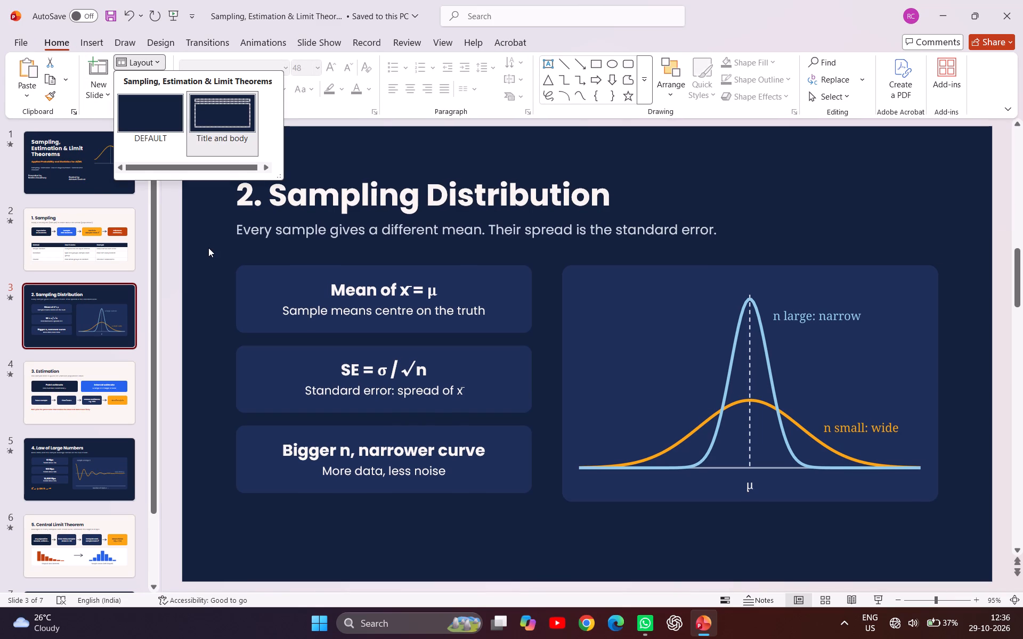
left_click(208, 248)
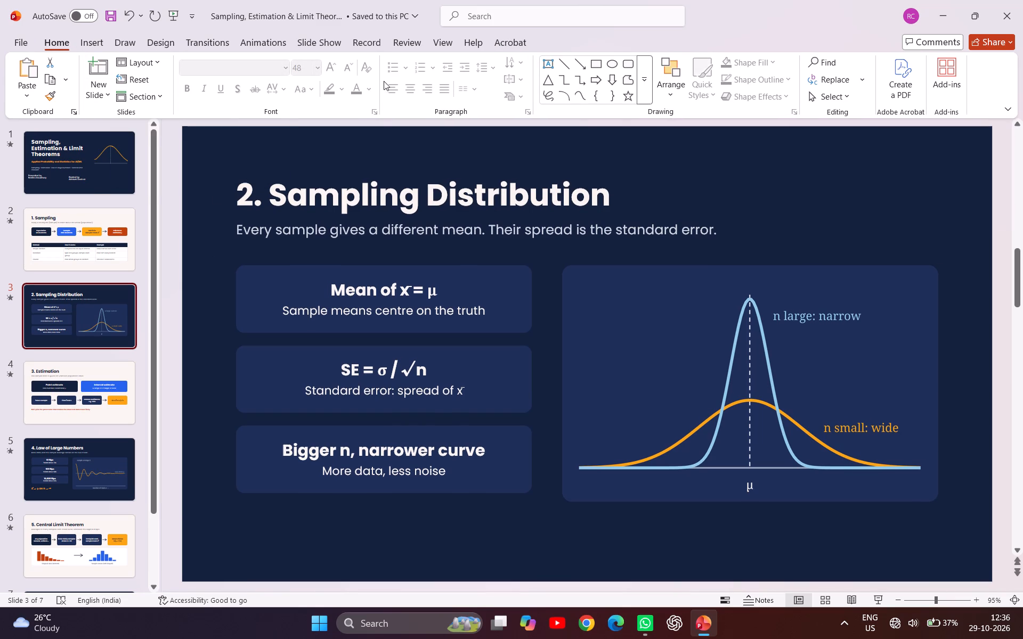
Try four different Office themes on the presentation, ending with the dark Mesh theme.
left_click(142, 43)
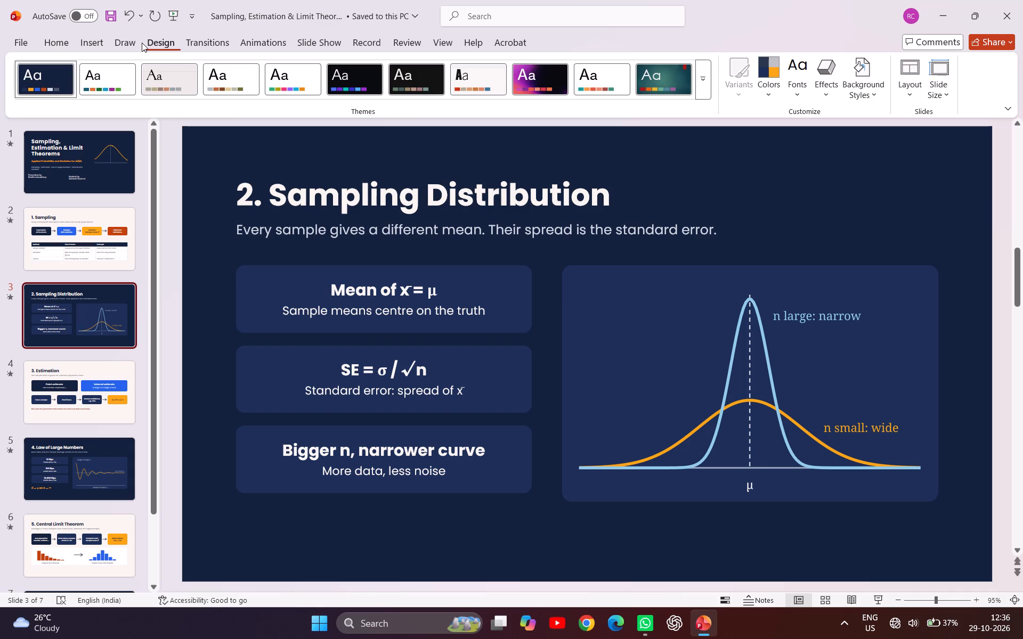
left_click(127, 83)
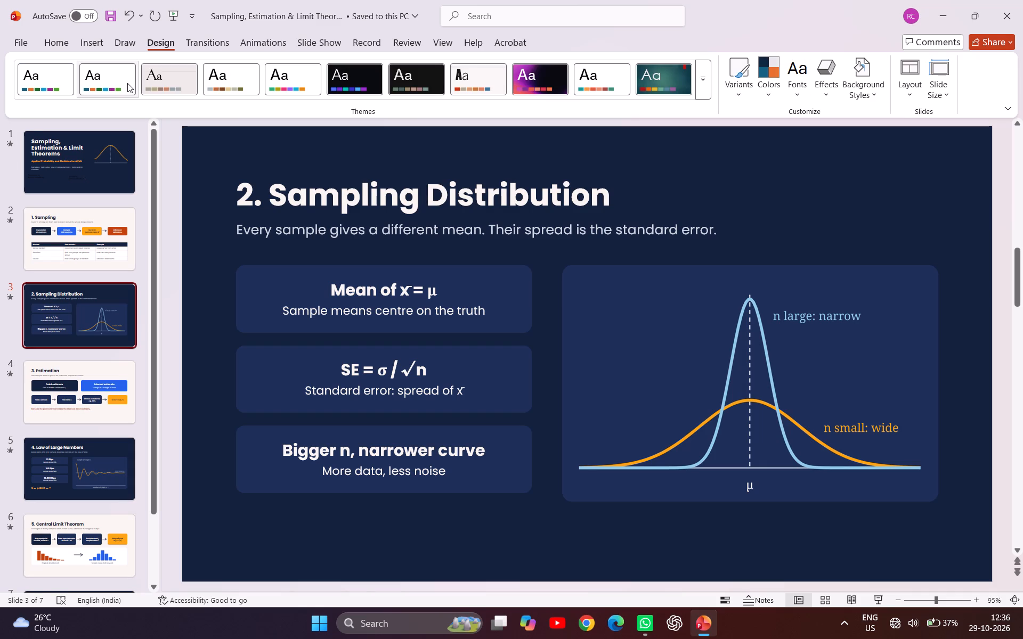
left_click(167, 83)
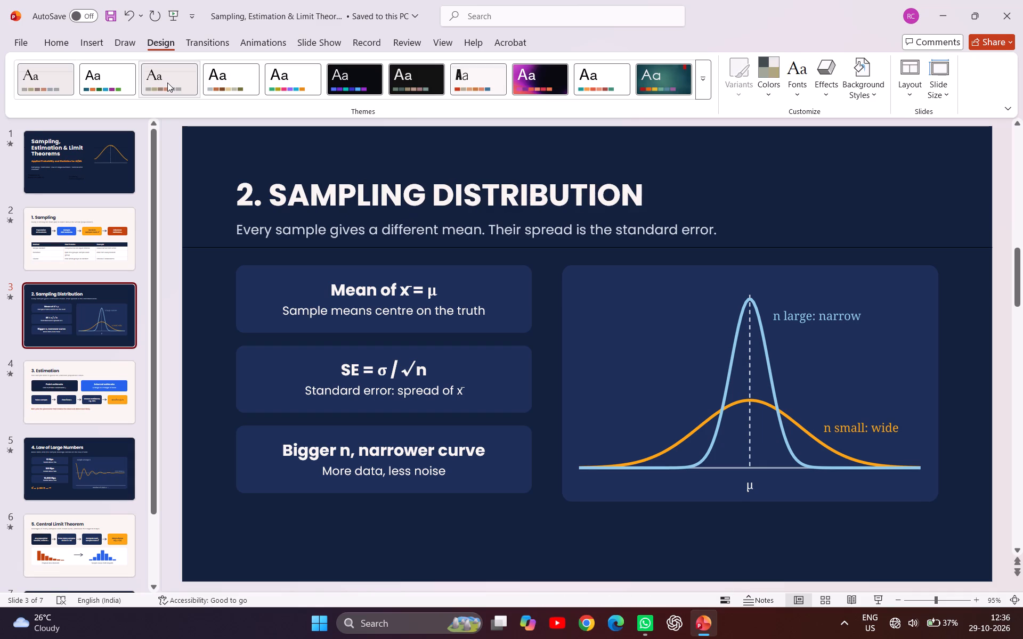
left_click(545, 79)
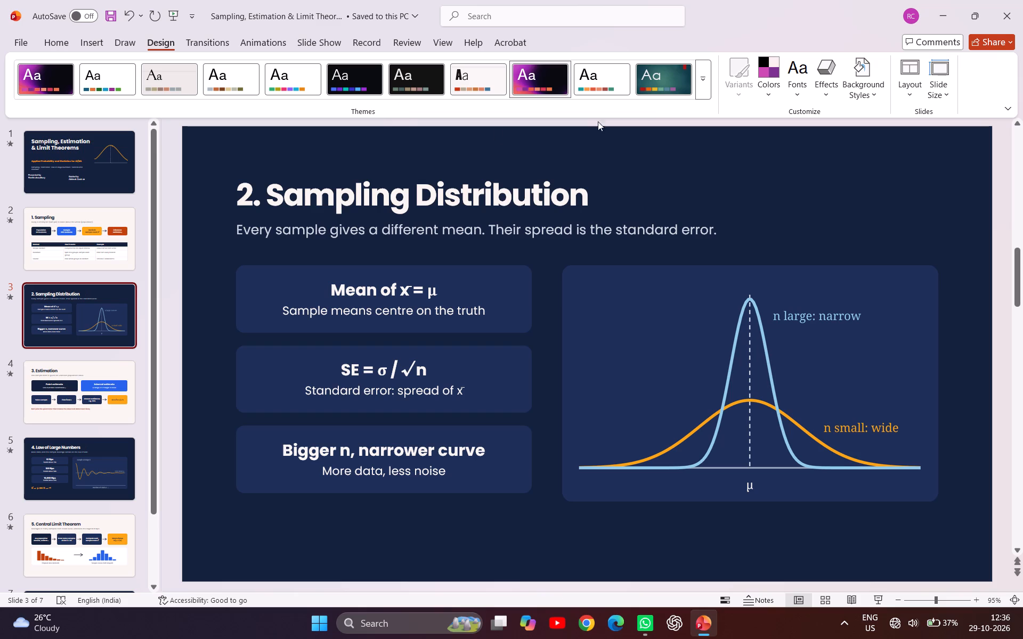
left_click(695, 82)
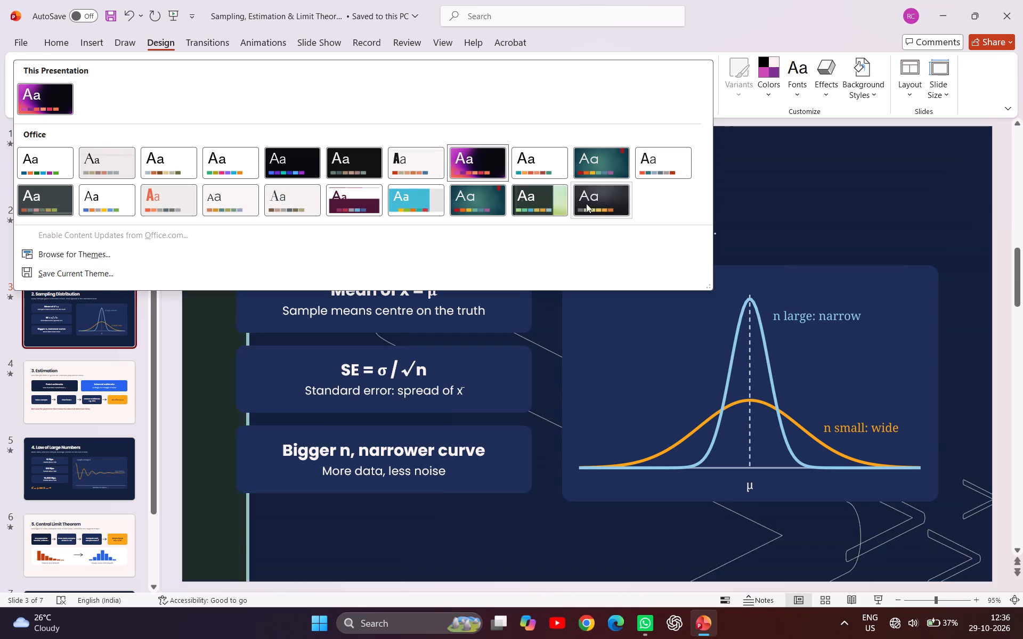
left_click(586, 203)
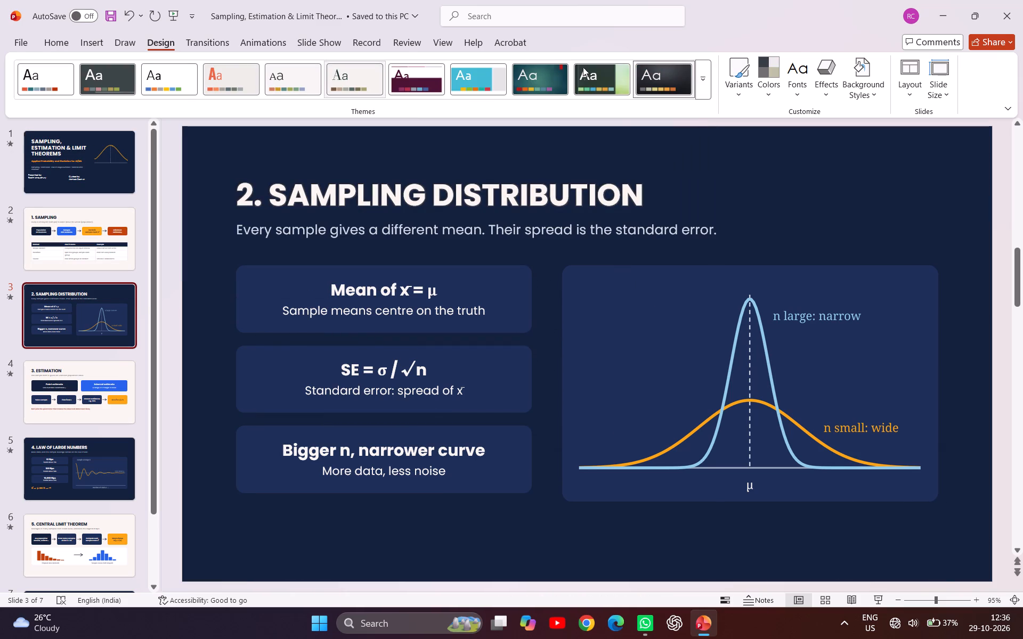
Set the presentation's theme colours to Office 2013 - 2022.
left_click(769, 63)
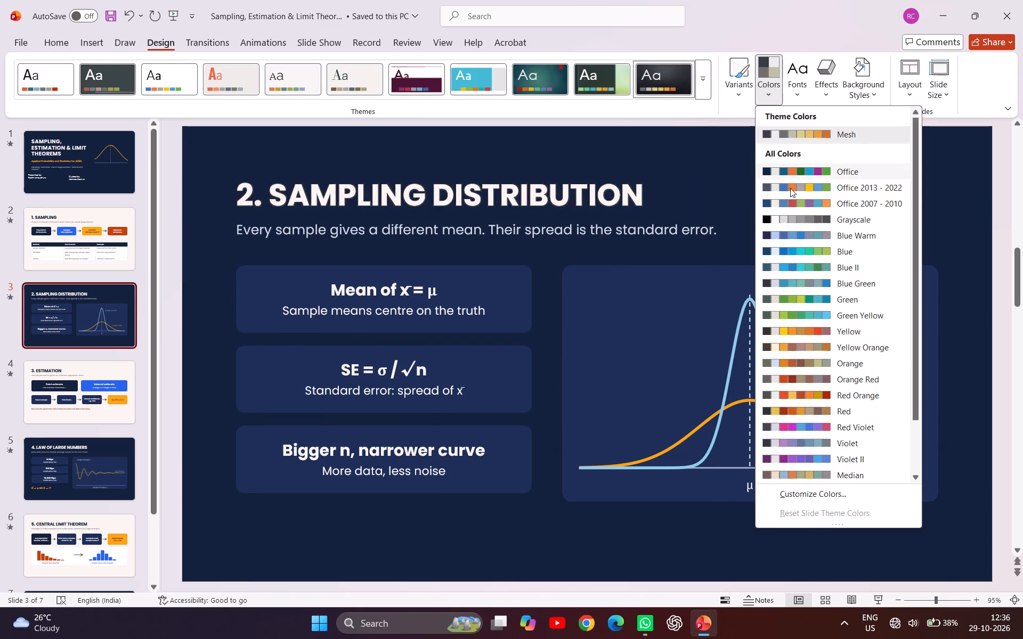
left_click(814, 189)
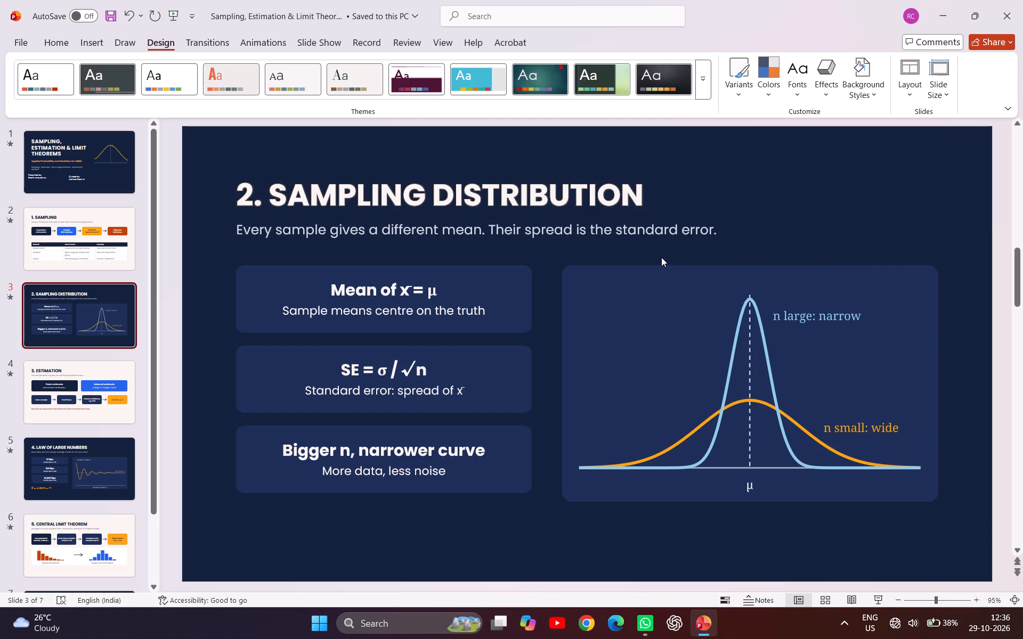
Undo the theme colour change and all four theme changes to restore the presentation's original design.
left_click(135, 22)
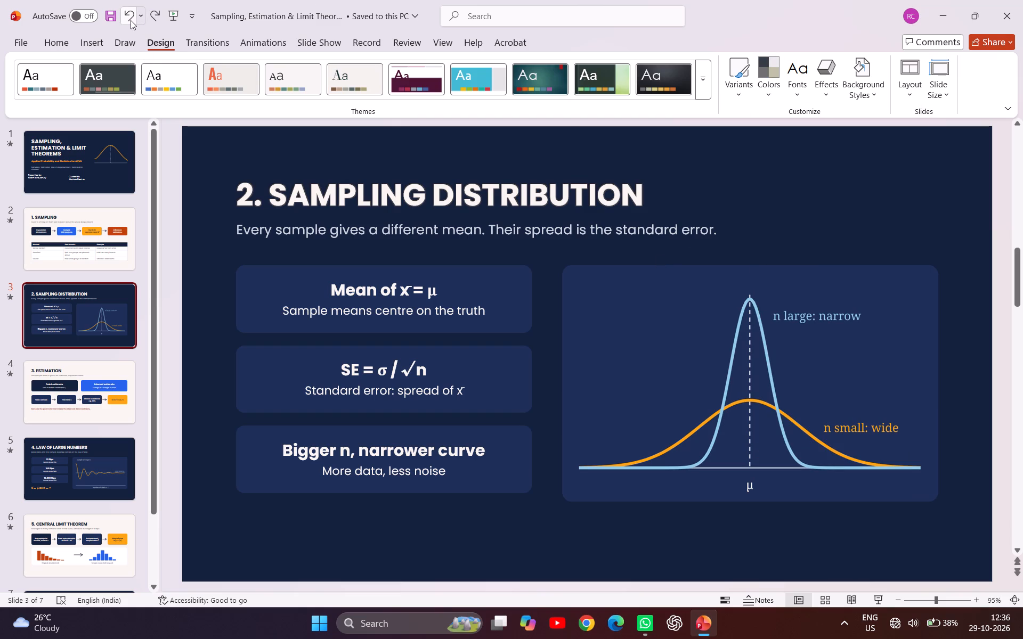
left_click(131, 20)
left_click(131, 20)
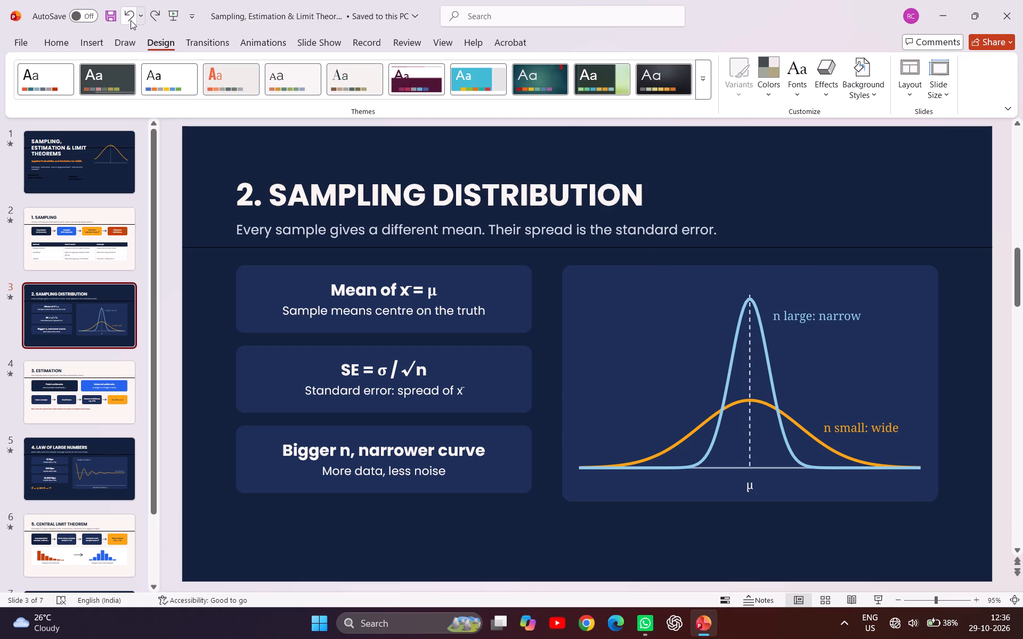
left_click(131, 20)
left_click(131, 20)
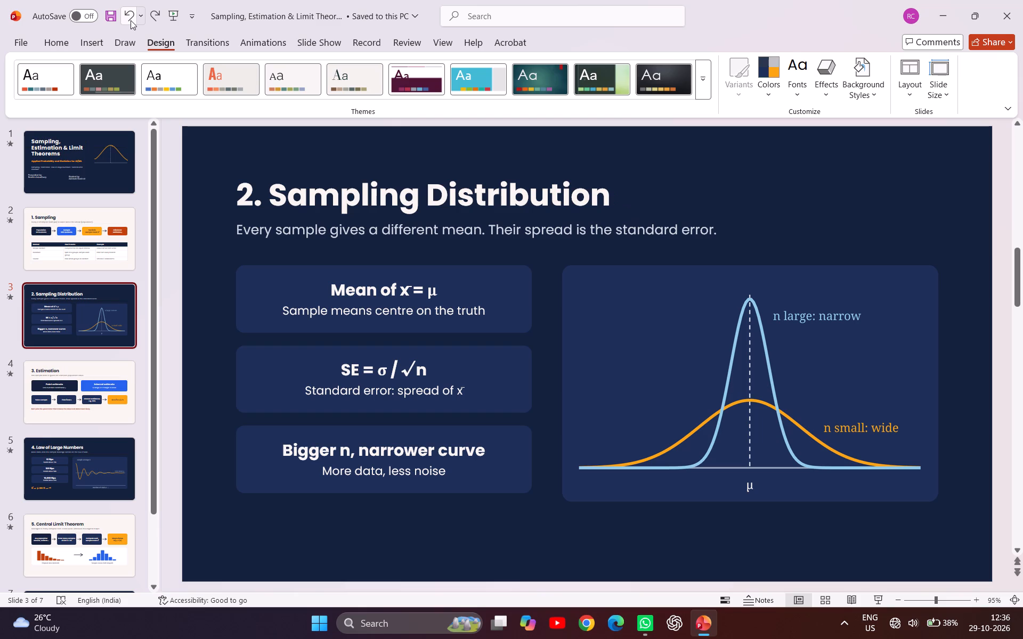
Undo the last two transition changes, including applying the Morph transition to all slides.
left_click(131, 20)
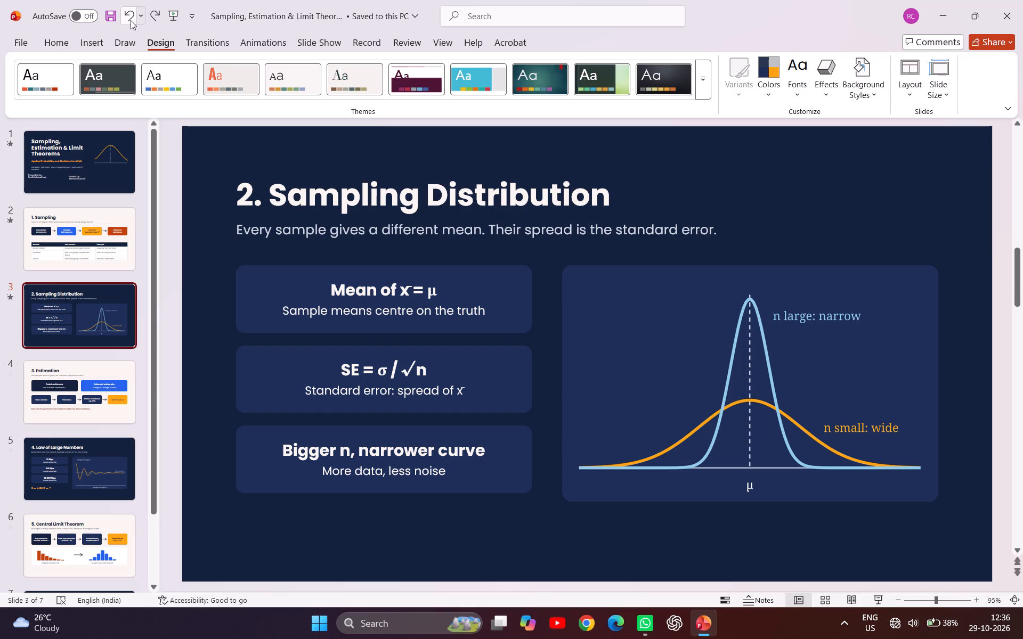
left_click(131, 20)
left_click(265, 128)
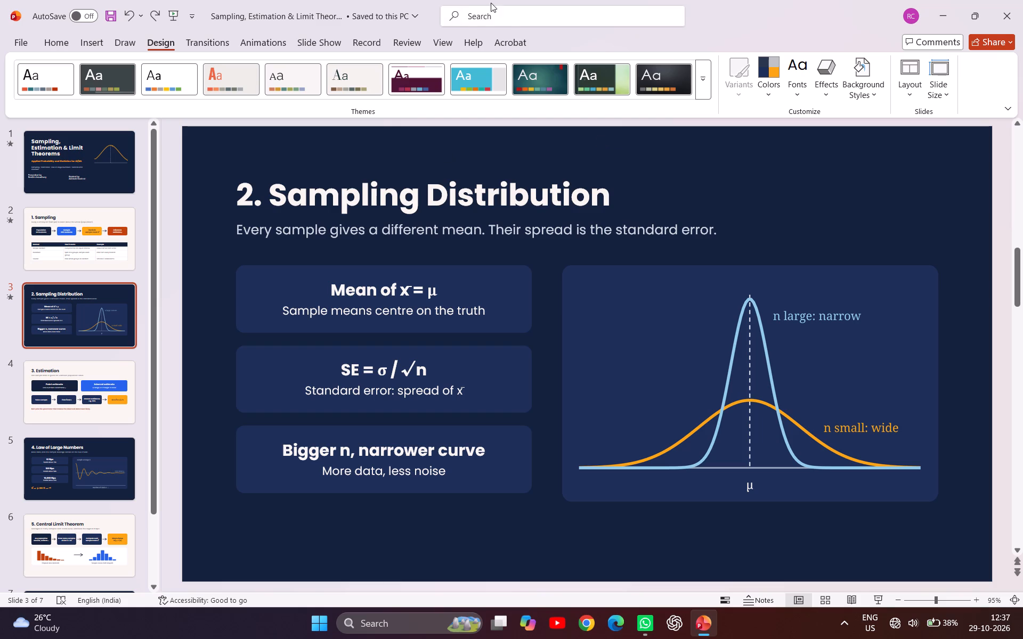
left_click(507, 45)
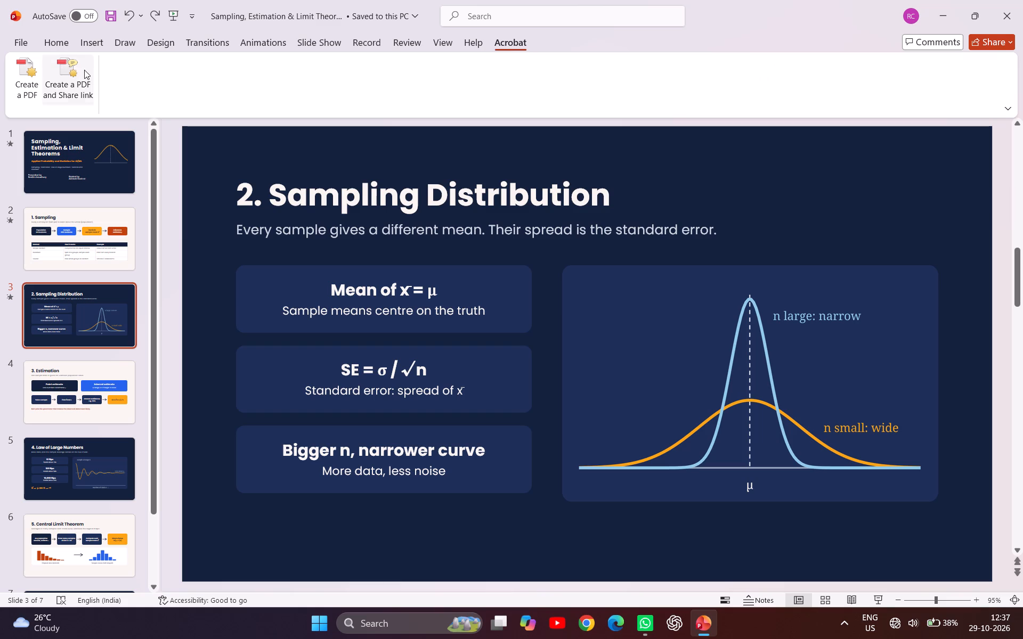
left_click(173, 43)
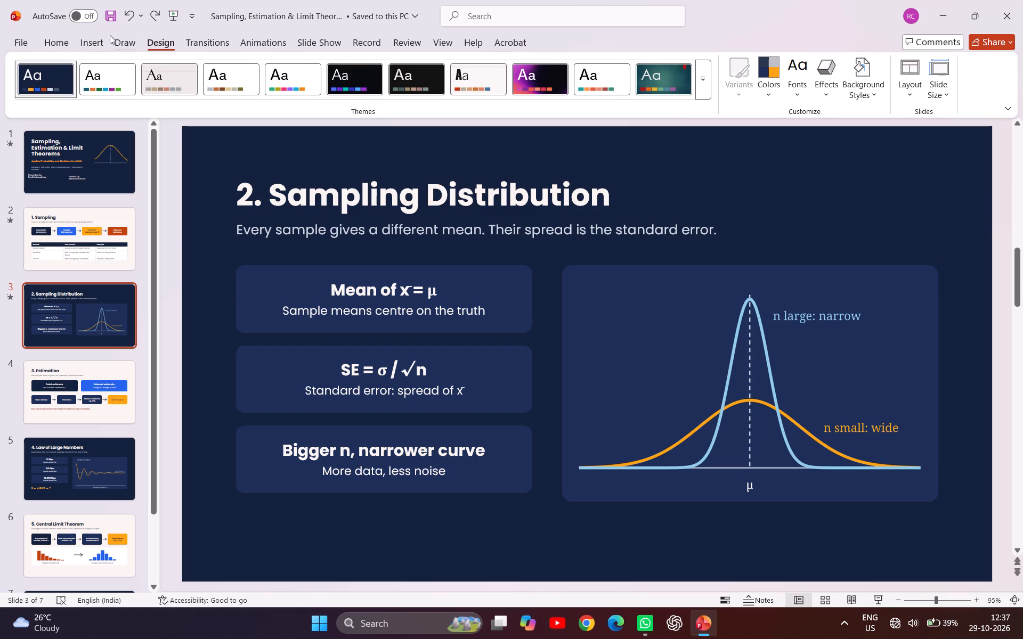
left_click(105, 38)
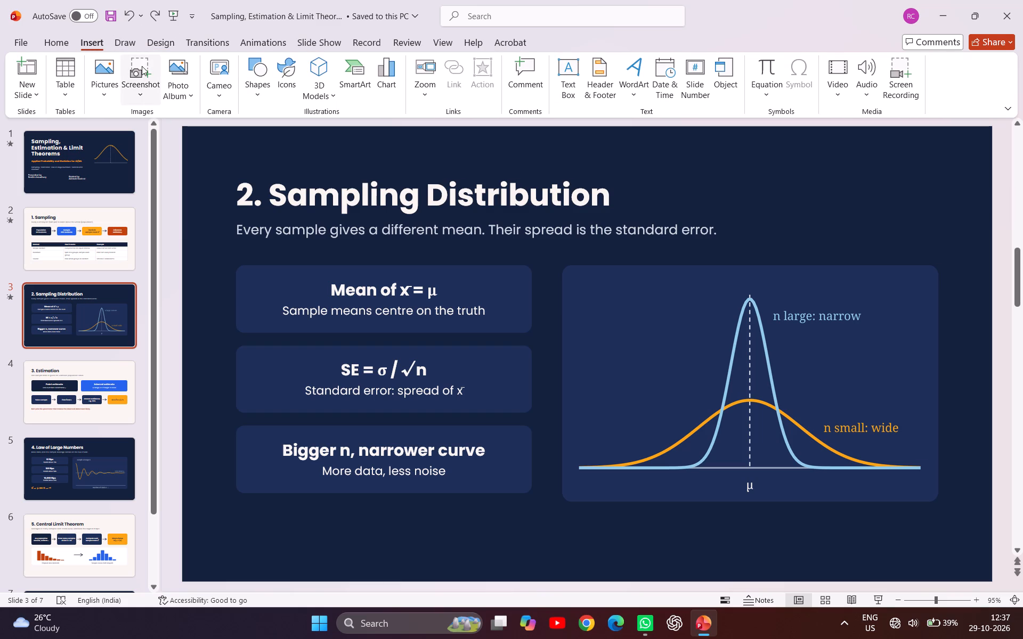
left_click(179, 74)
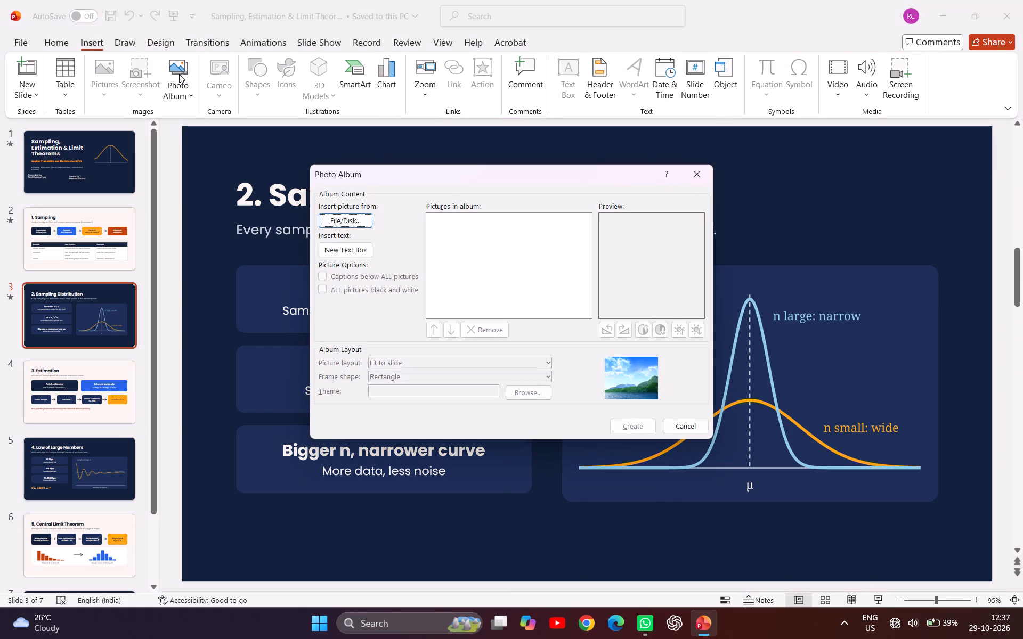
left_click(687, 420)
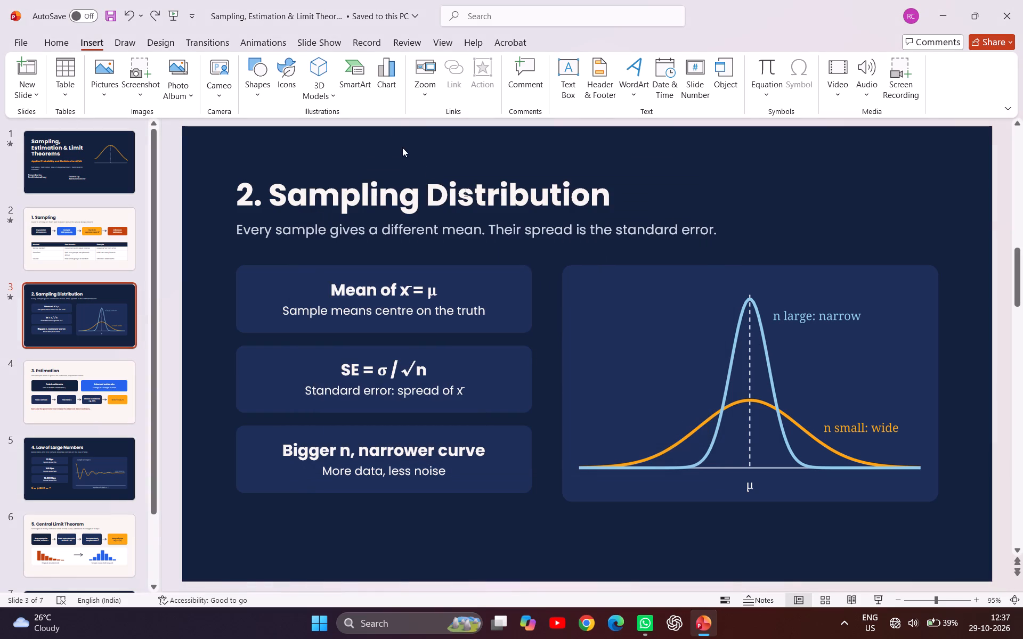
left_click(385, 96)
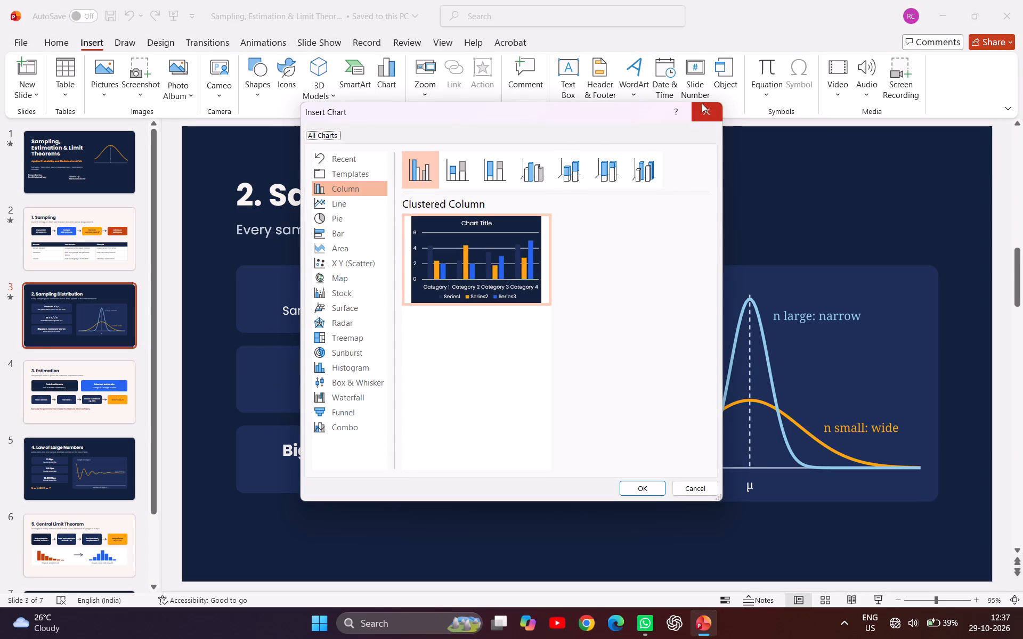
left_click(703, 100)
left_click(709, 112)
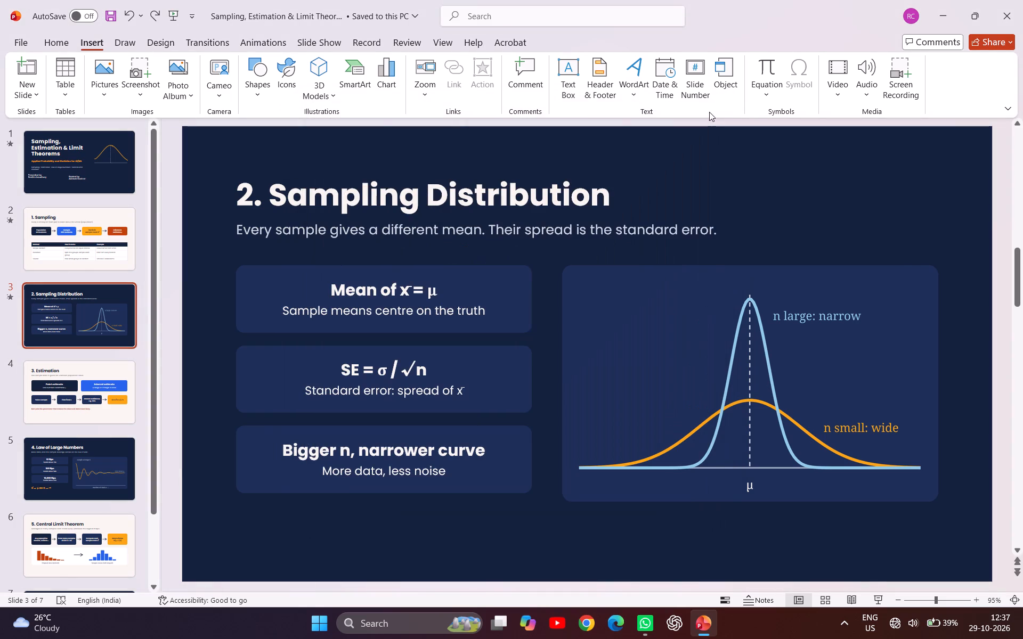
Apply the header and footer settings to all slides, leaving date and time, slide number and footer switched off.
left_click(697, 88)
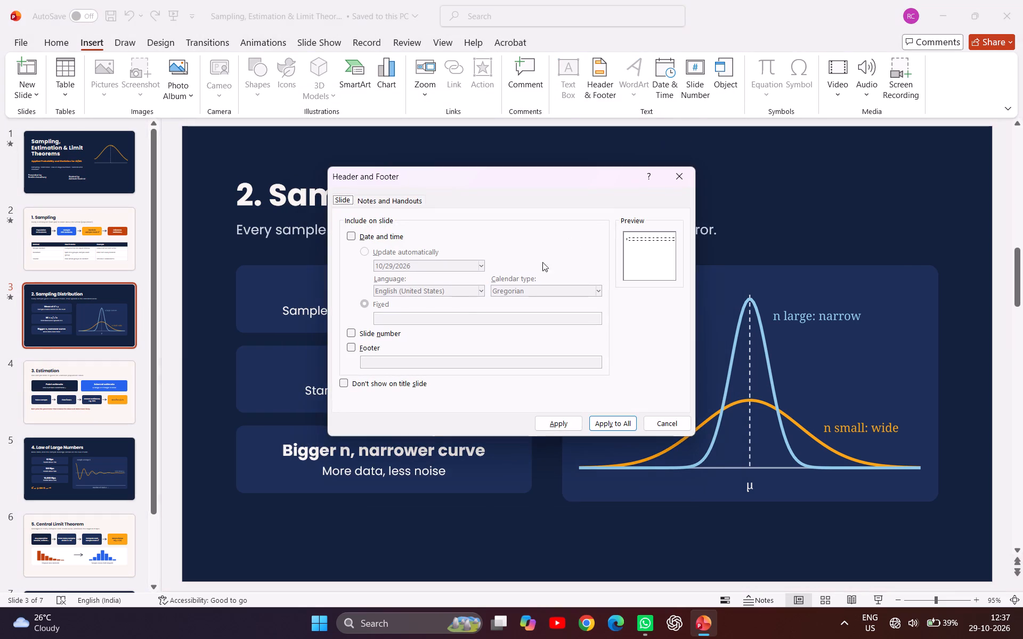
left_click(617, 419)
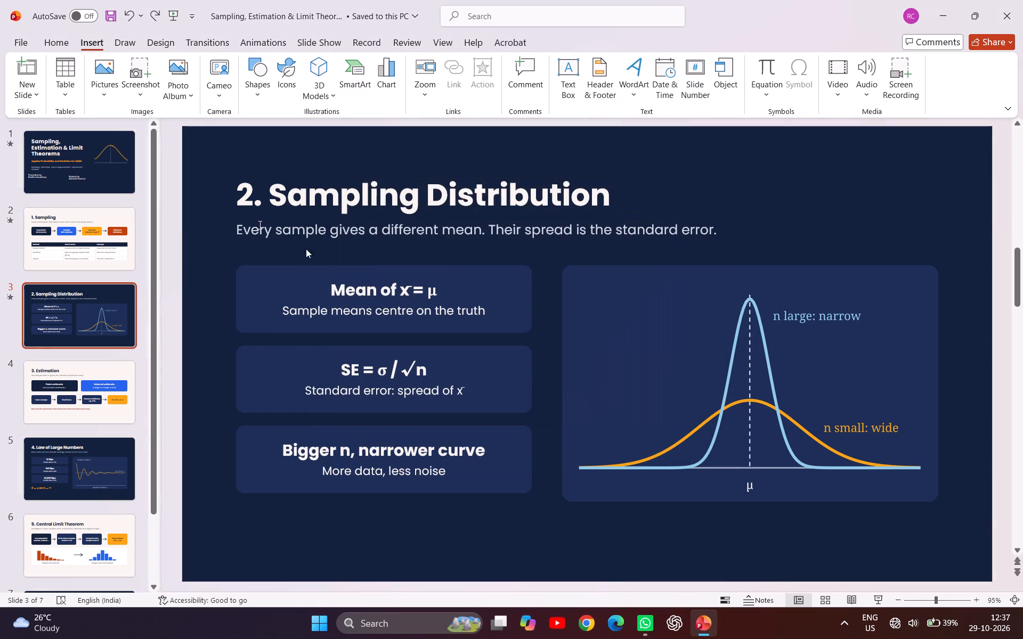
Review slides 1 to 4 one after another, from the title slide to 3. Estimation.
left_click(104, 145)
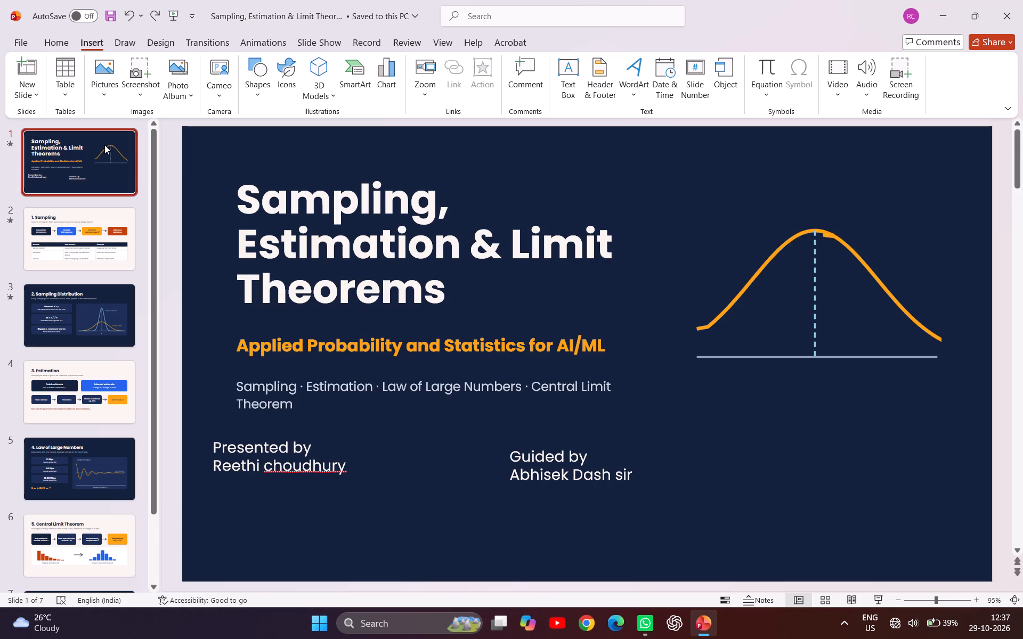
left_click(100, 235)
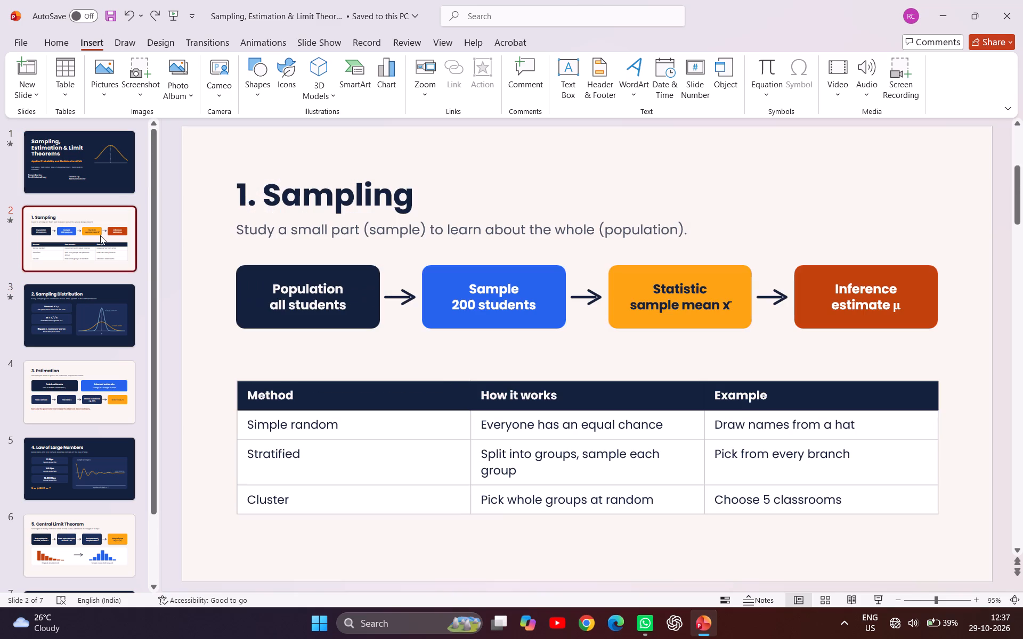
left_click(56, 312)
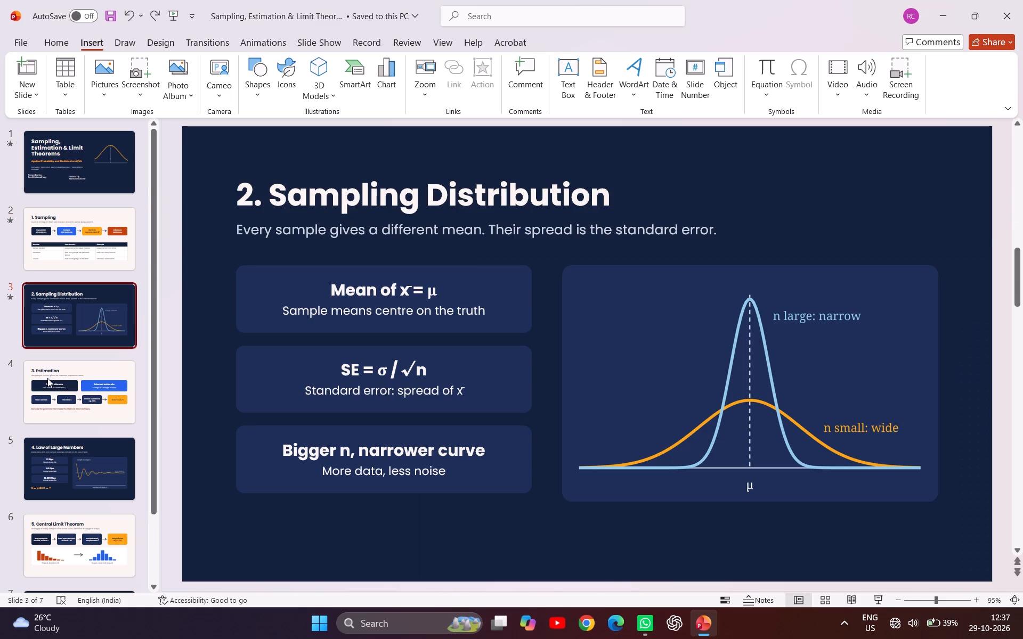
left_click(44, 386)
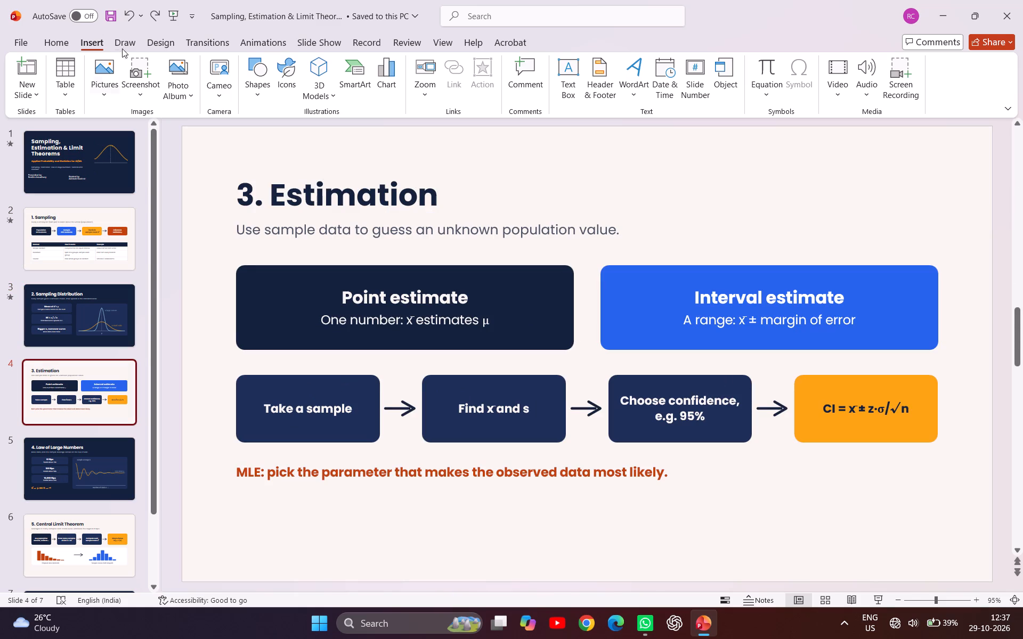
left_click(129, 14)
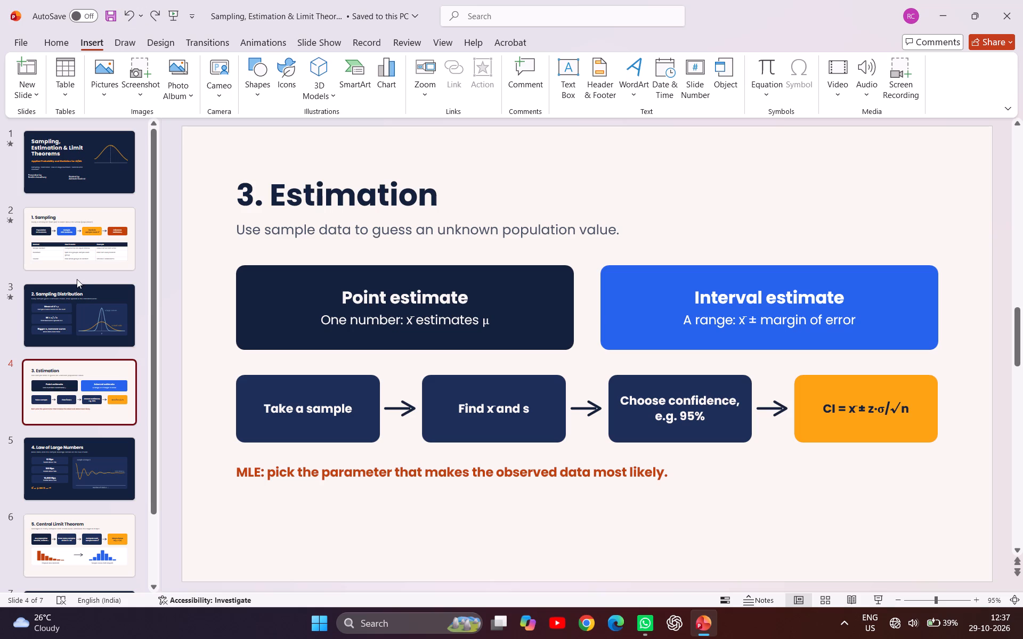
scroll(77, 279, "up", 6)
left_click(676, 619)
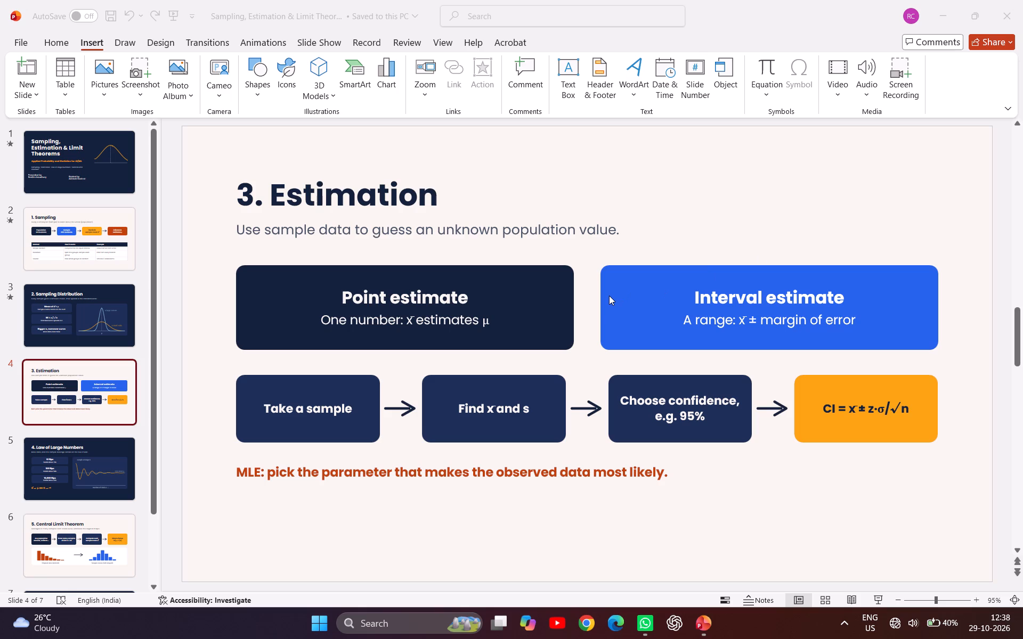
Look through the slides again, checking 1. Sampling and ending on the title slide.
scroll(87, 347, "up", 5)
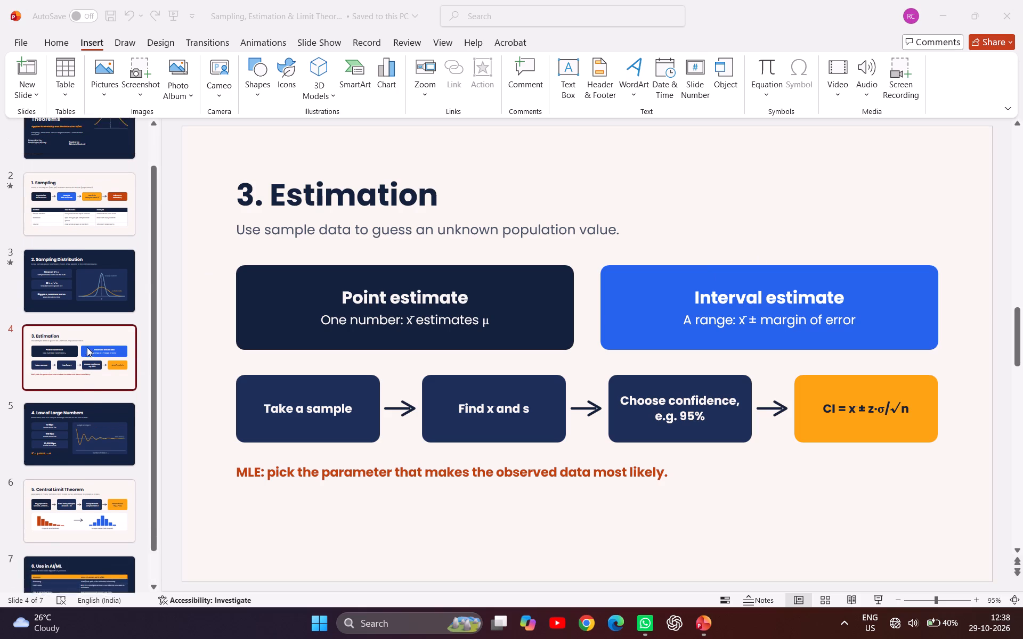
scroll(87, 347, "up", 3)
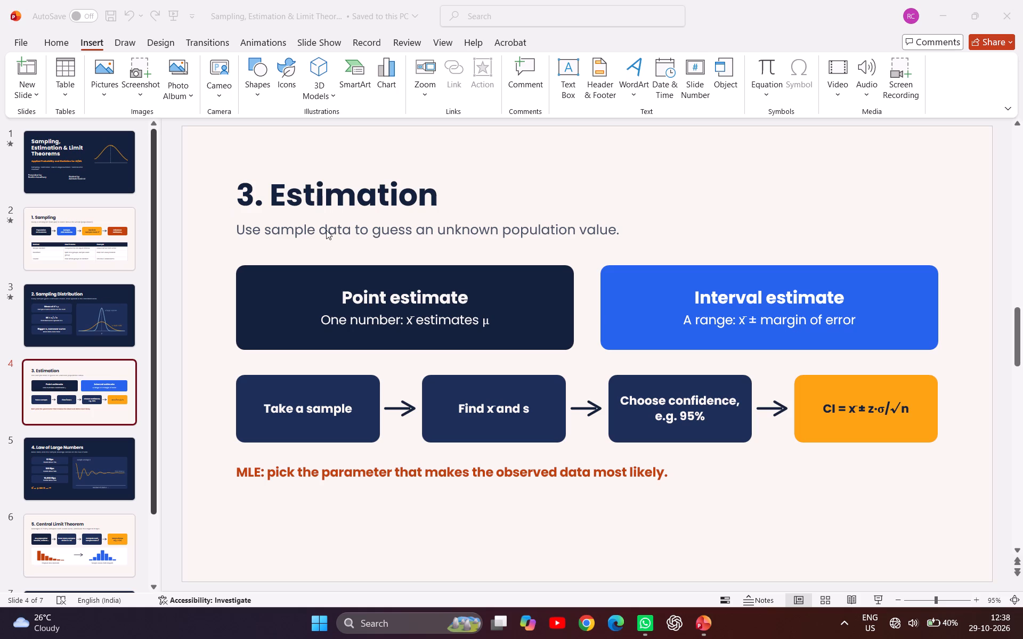
key("Up")
key("Up")
key("Up")
key("Up")
left_click(120, 153)
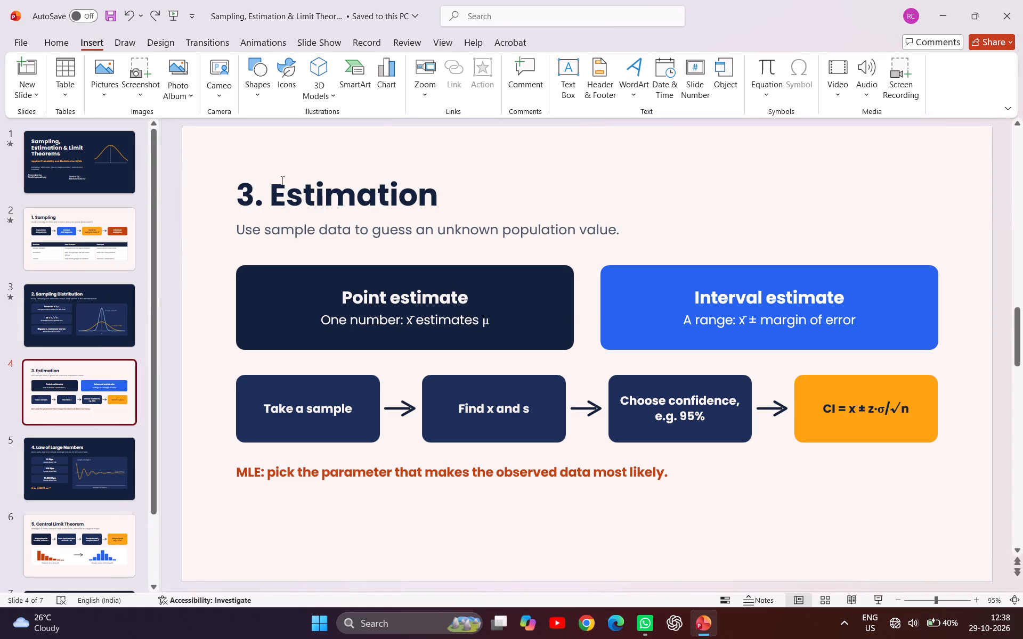
left_click(94, 254)
left_click(92, 175)
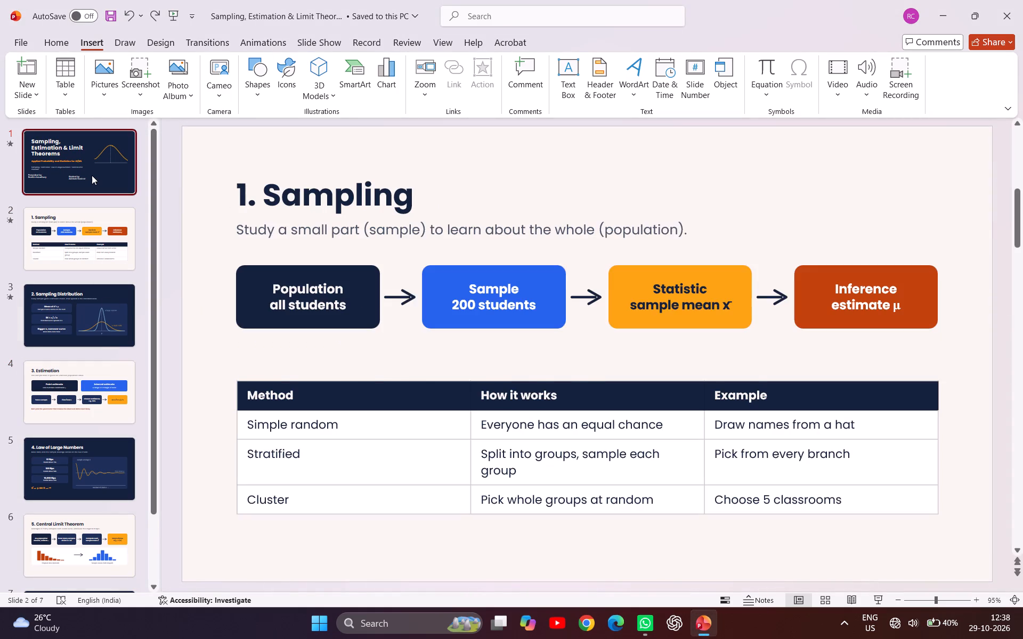
key("Down")
key("Down")
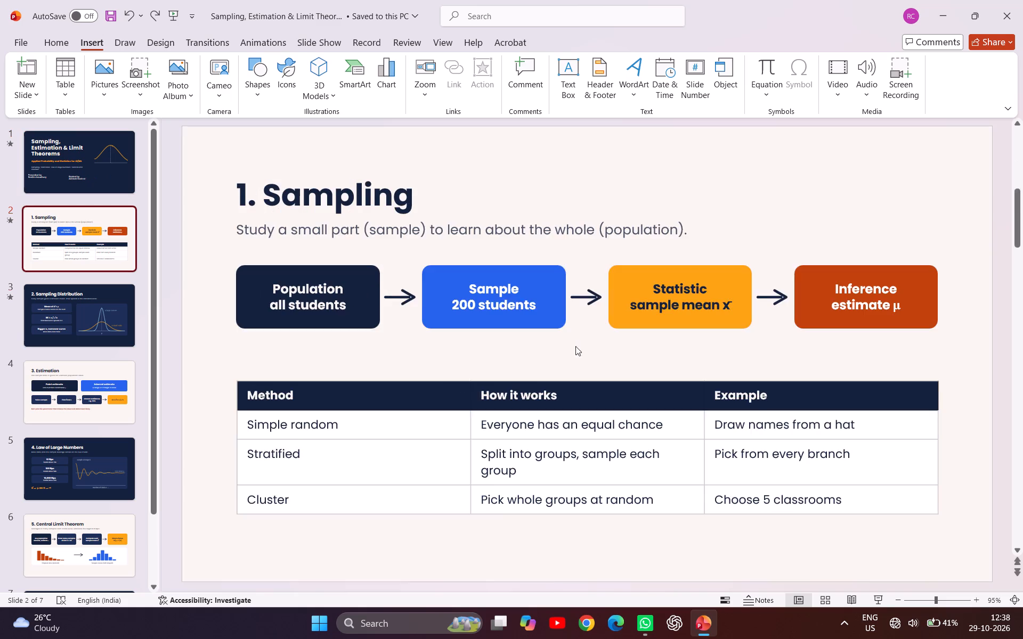
key("Up")
key("Up")
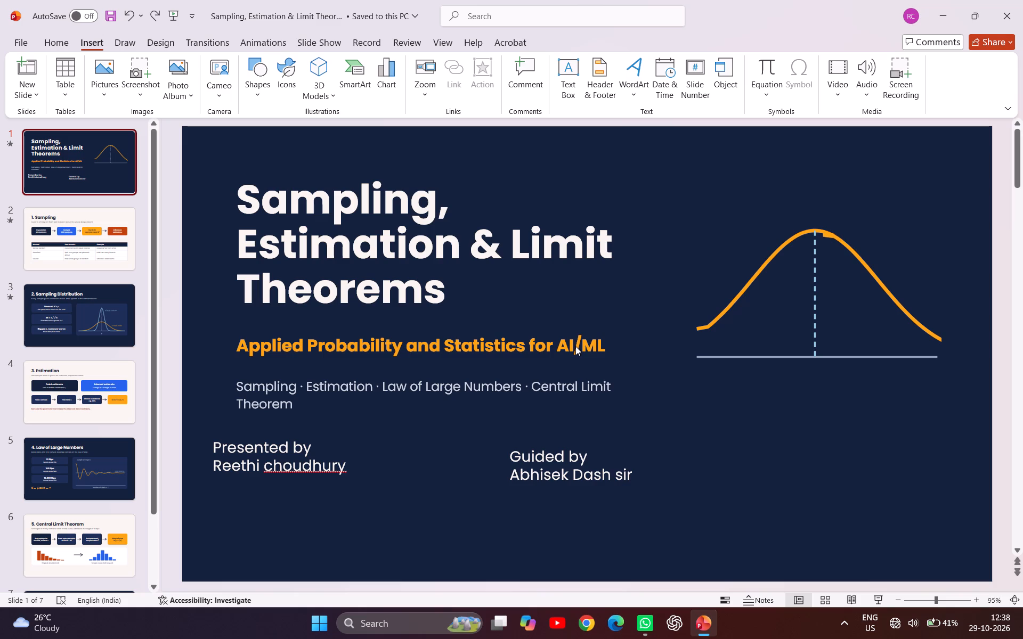
Start uploading a copy of the presentation from its file details, bringing up the choice of upload location.
left_click(310, 0)
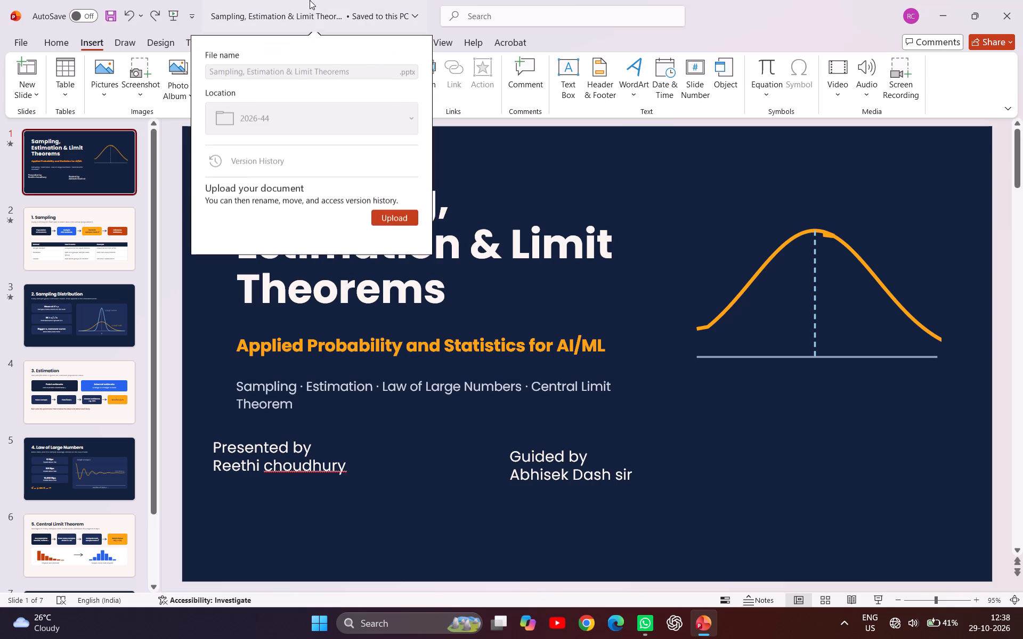
left_click(389, 215)
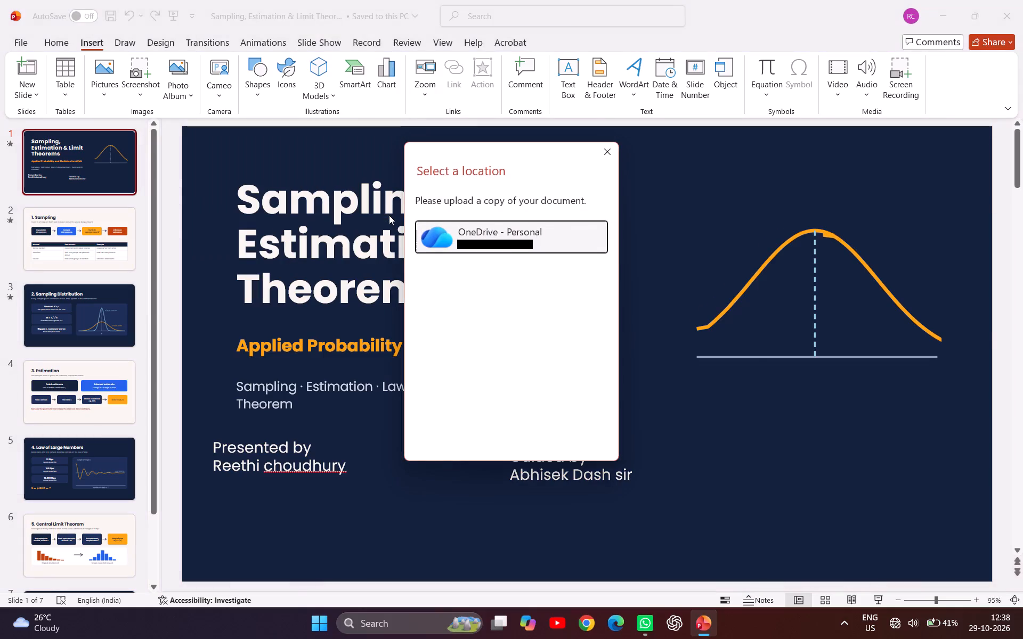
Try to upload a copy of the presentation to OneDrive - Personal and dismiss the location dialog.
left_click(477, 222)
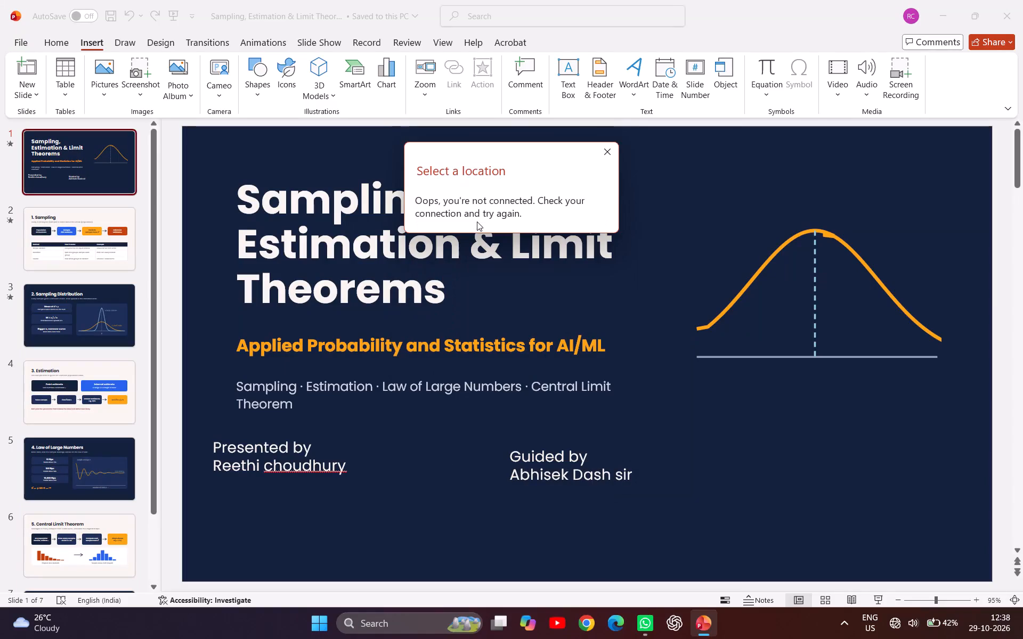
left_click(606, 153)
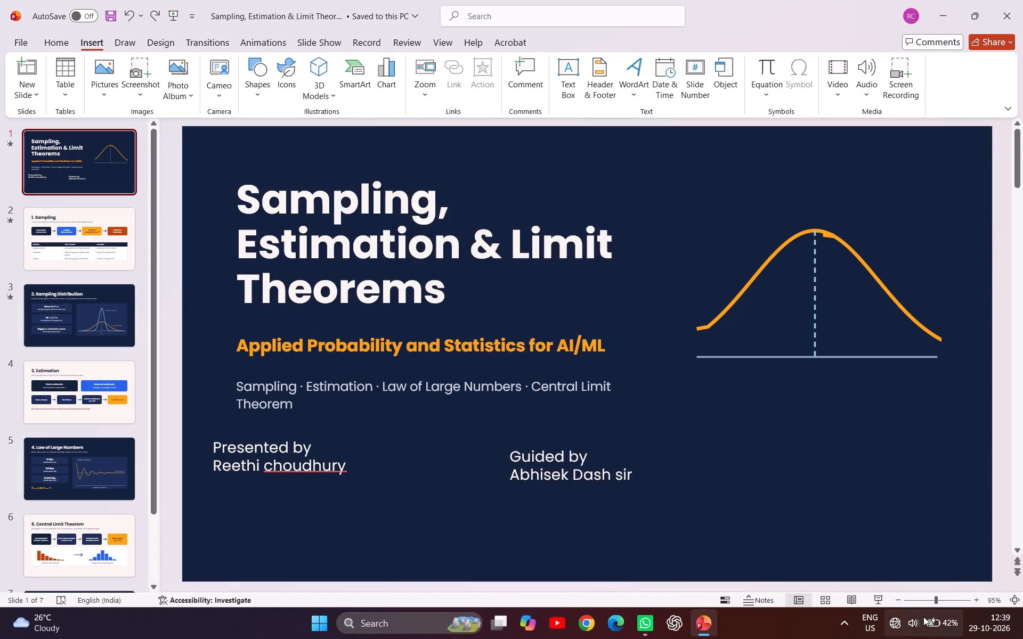
Check the computer's Wi-Fi connection status in the system quick settings, and return to the title slide.
left_click(897, 620)
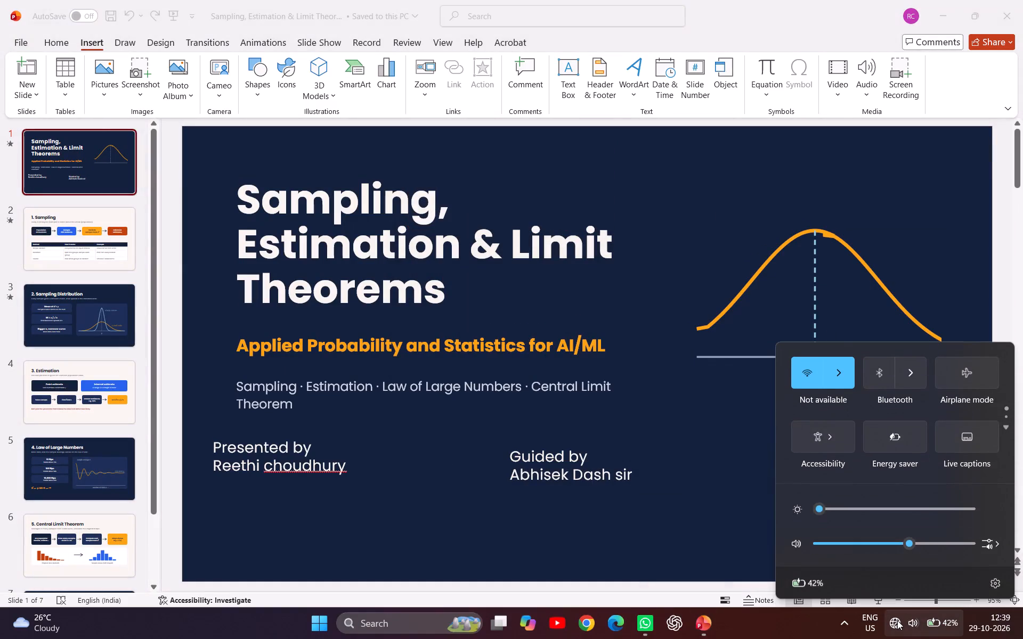
left_click(846, 289)
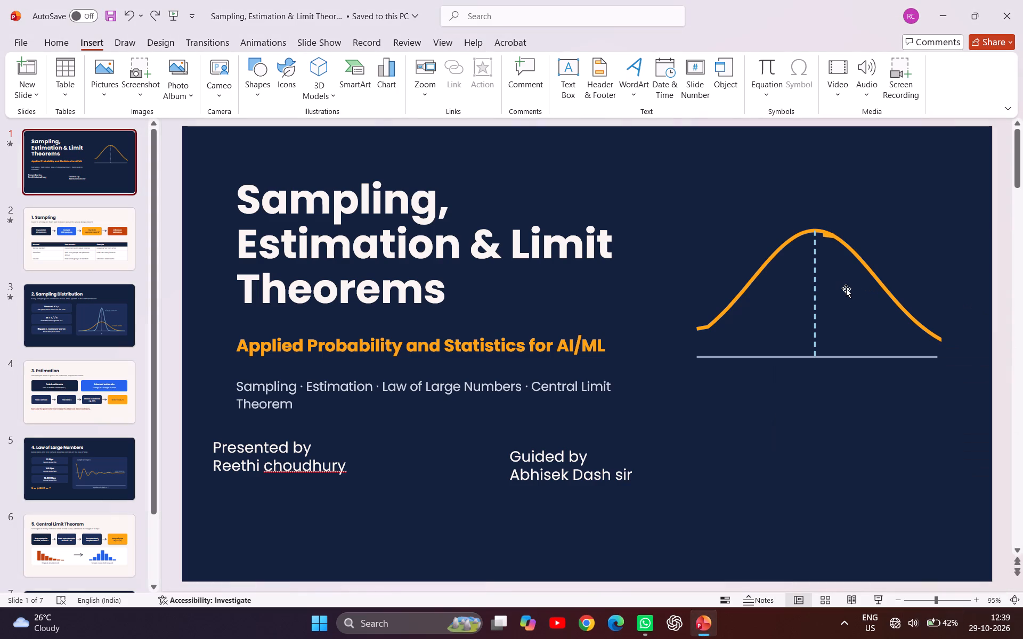
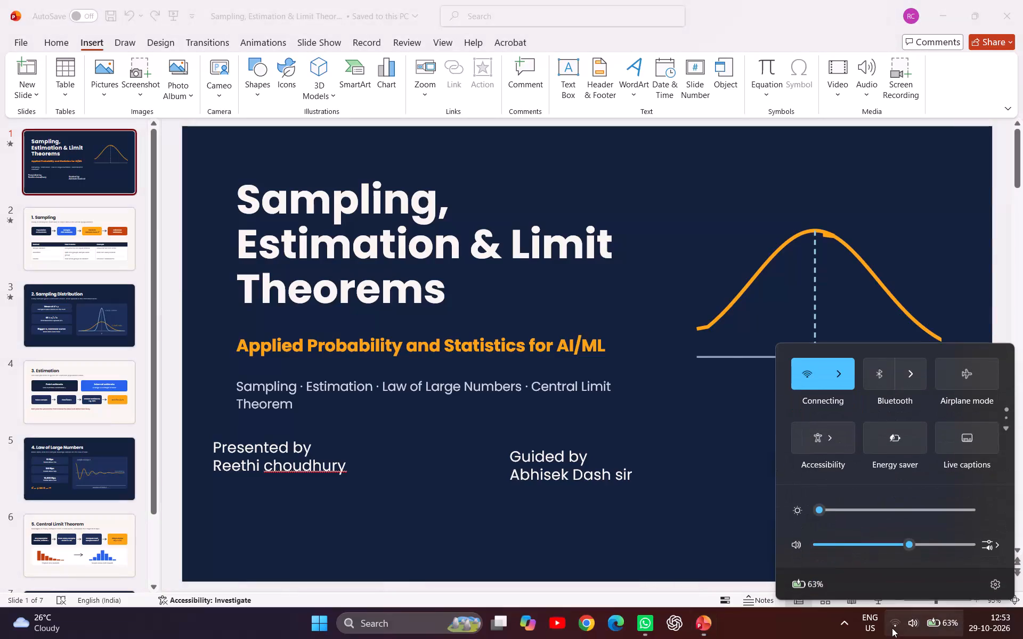
Connect the computer to the Jagadish Phone Wi-Fi network, toggling its option to connect automatically.
left_click(841, 372)
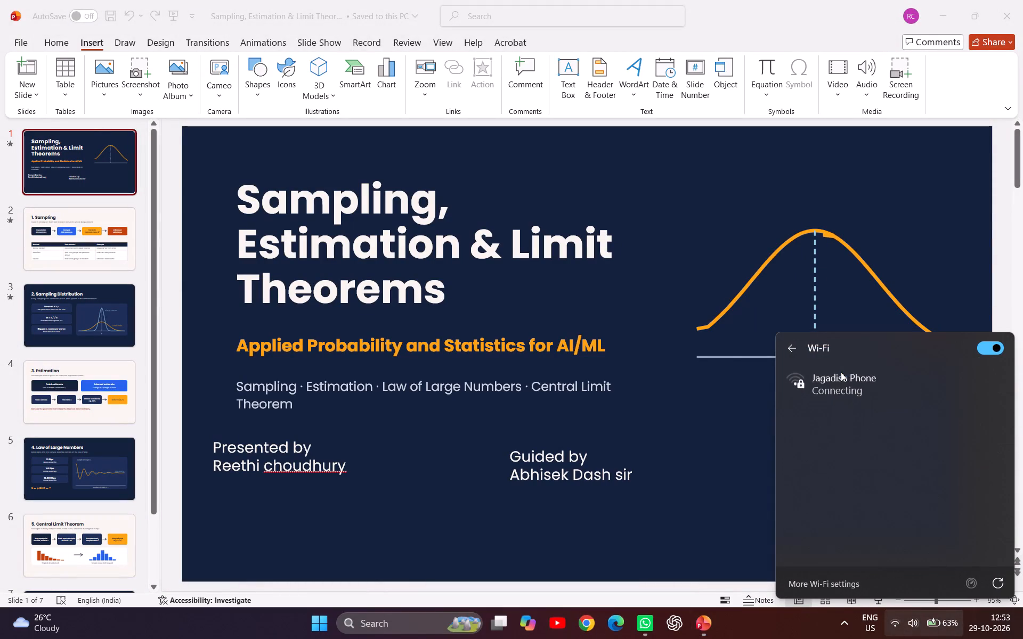
left_click(842, 382)
left_click(810, 411)
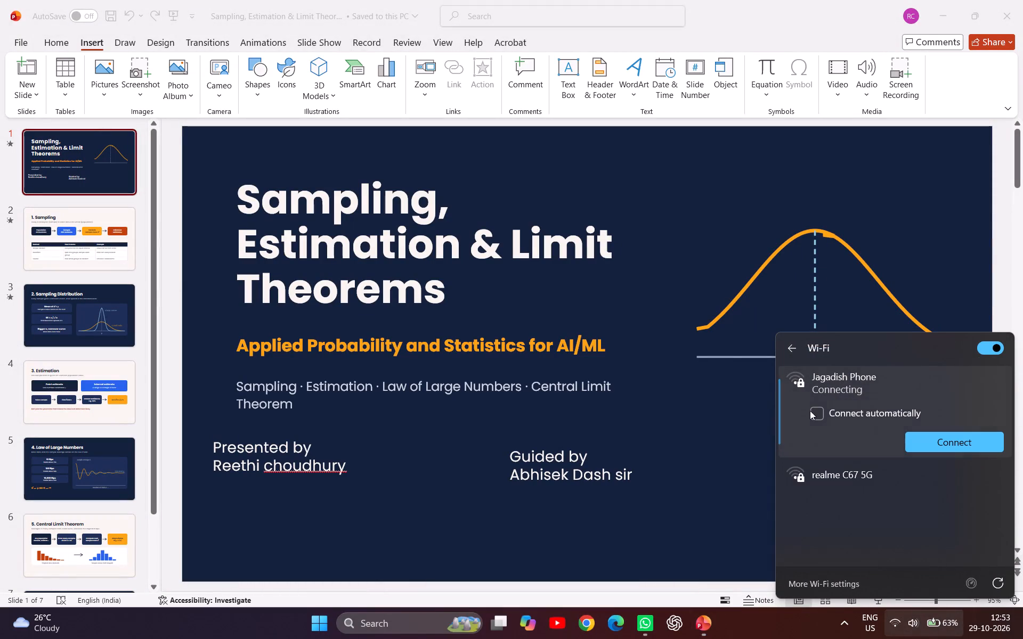
left_click(816, 409)
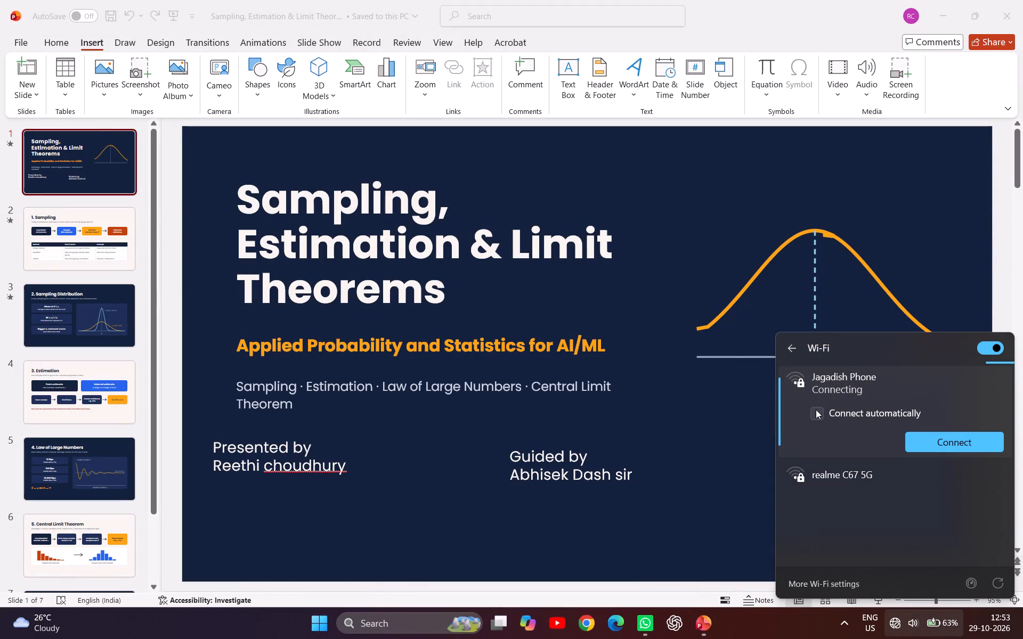
left_click(930, 439)
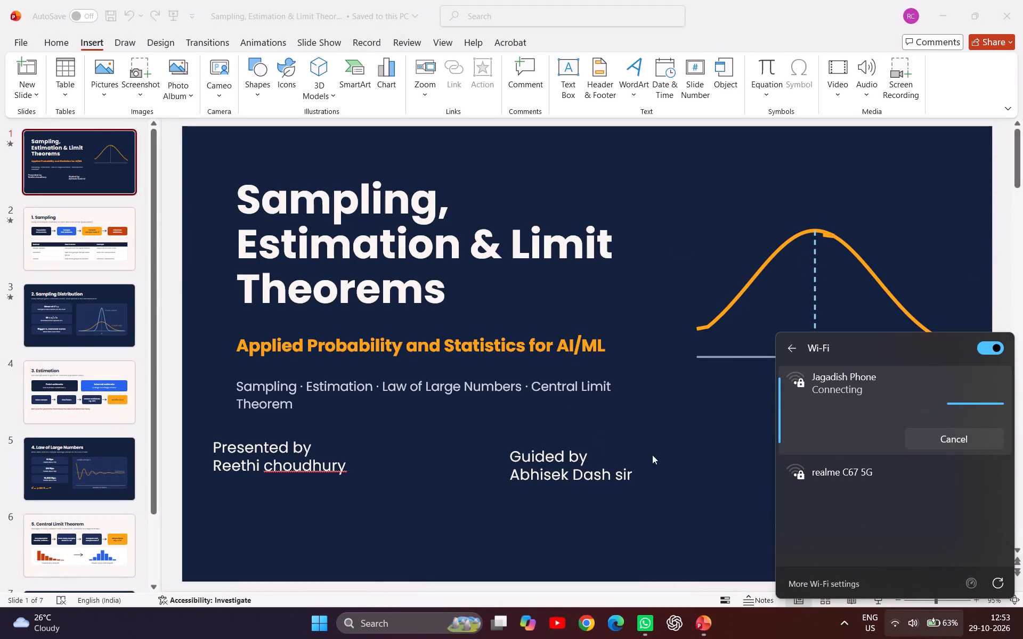
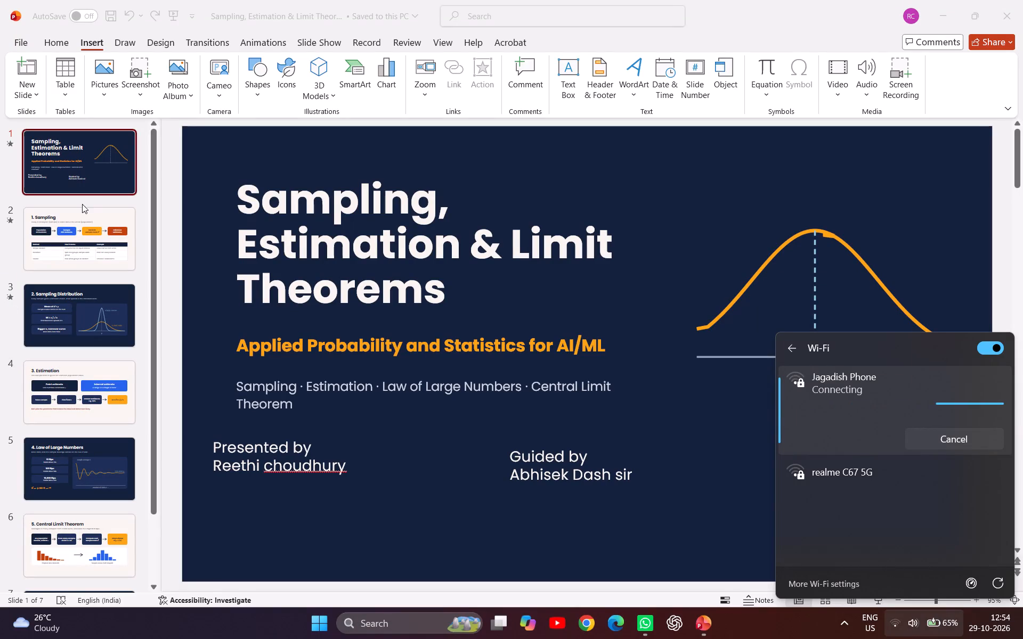
Return to the title slide and check whether the laptop is connected to the phone's Wi-Fi hotspot.
left_click(89, 175)
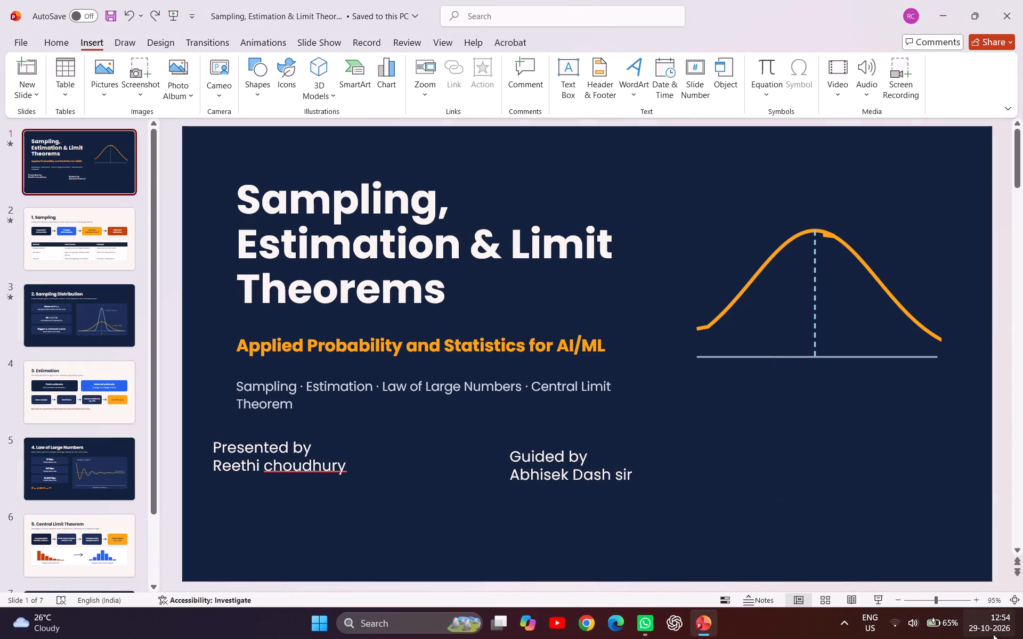
left_click(891, 622)
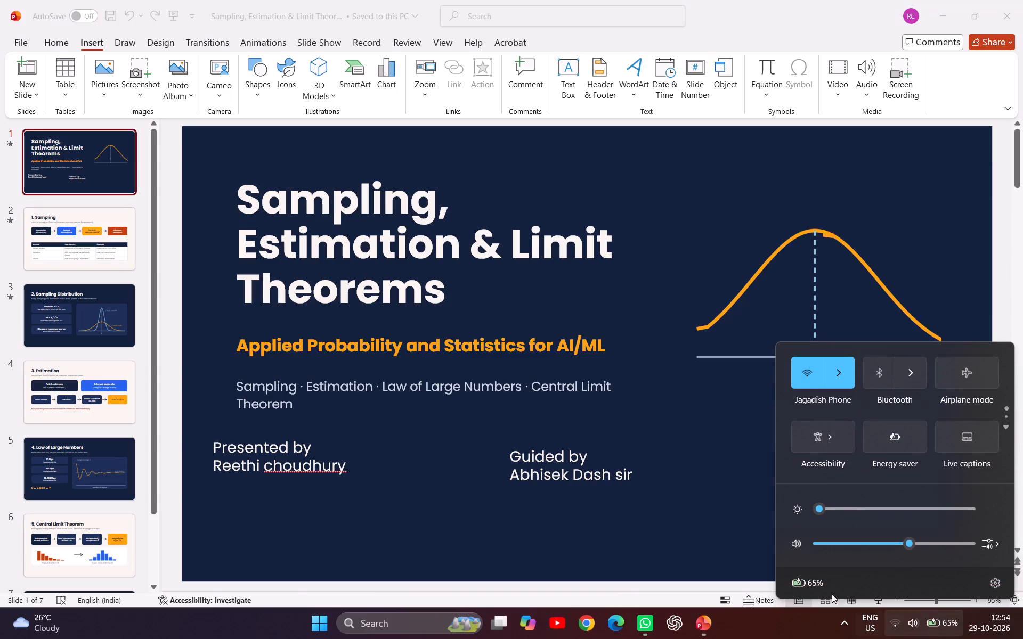
left_click(740, 567)
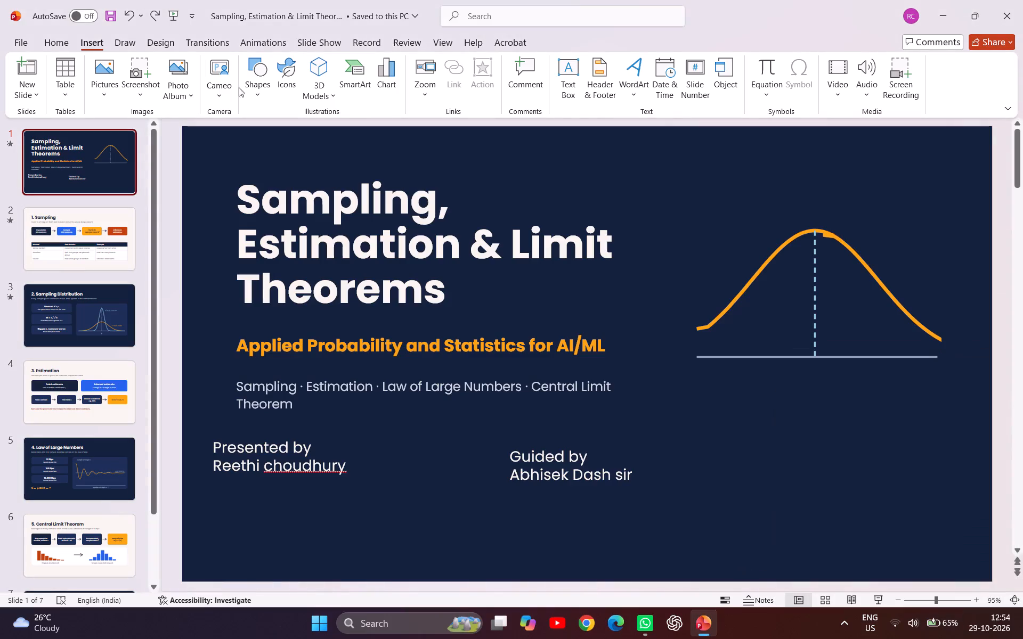
Switch on AutoSave for the presentation to bring up the choice of OneDrive upload location.
left_click(87, 12)
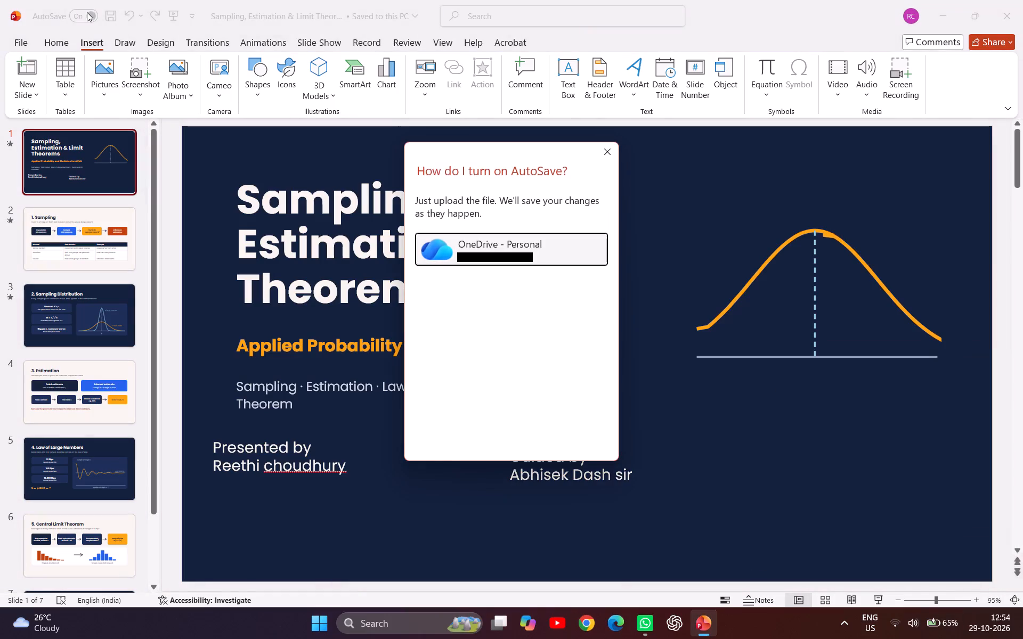
Upload the presentation to the personal OneDrive so that AutoSave is turned on.
left_click(515, 250)
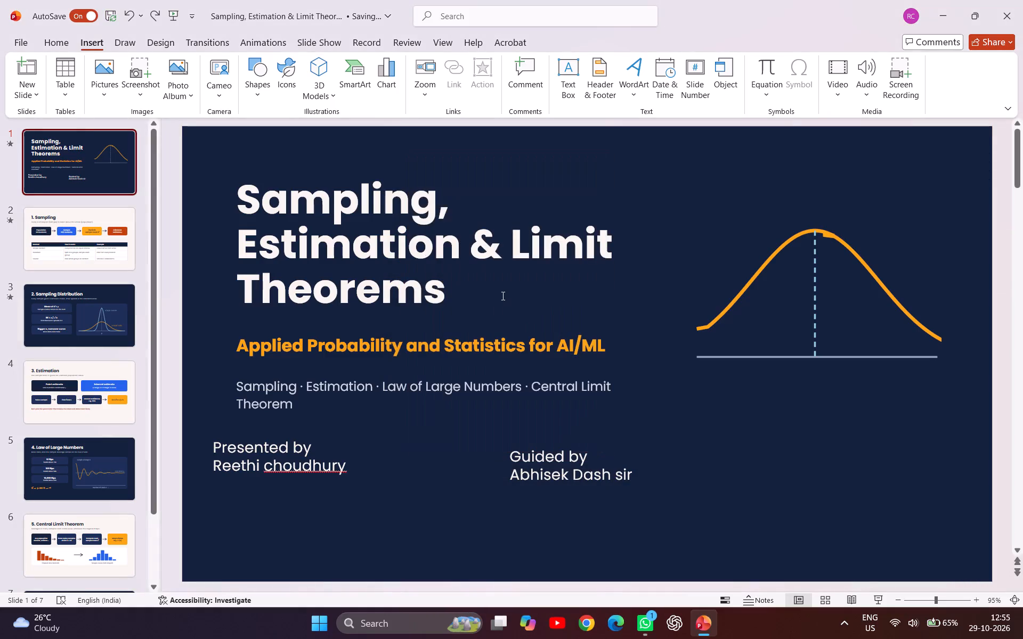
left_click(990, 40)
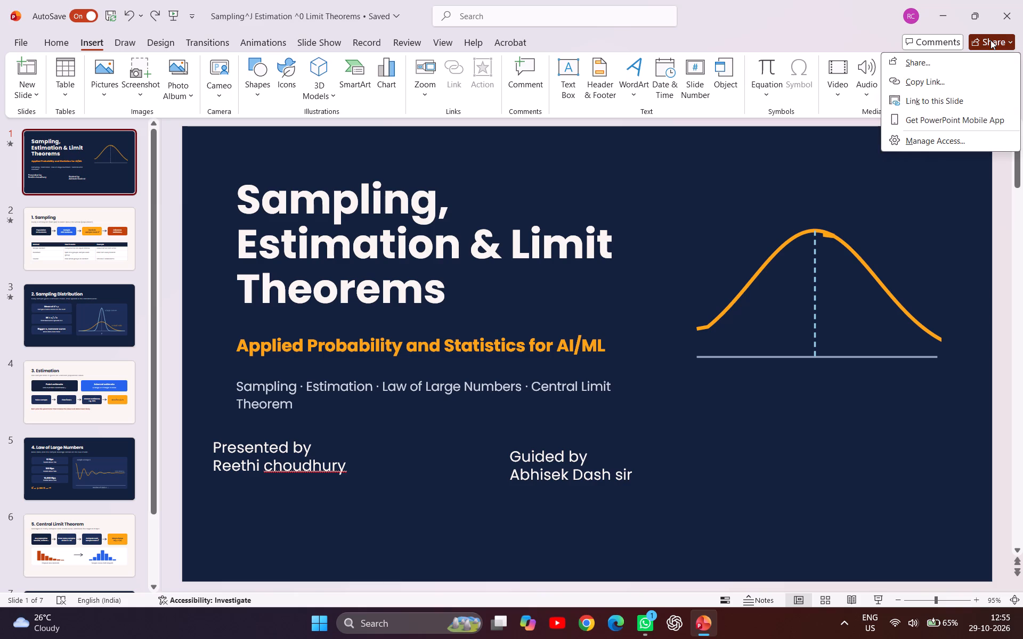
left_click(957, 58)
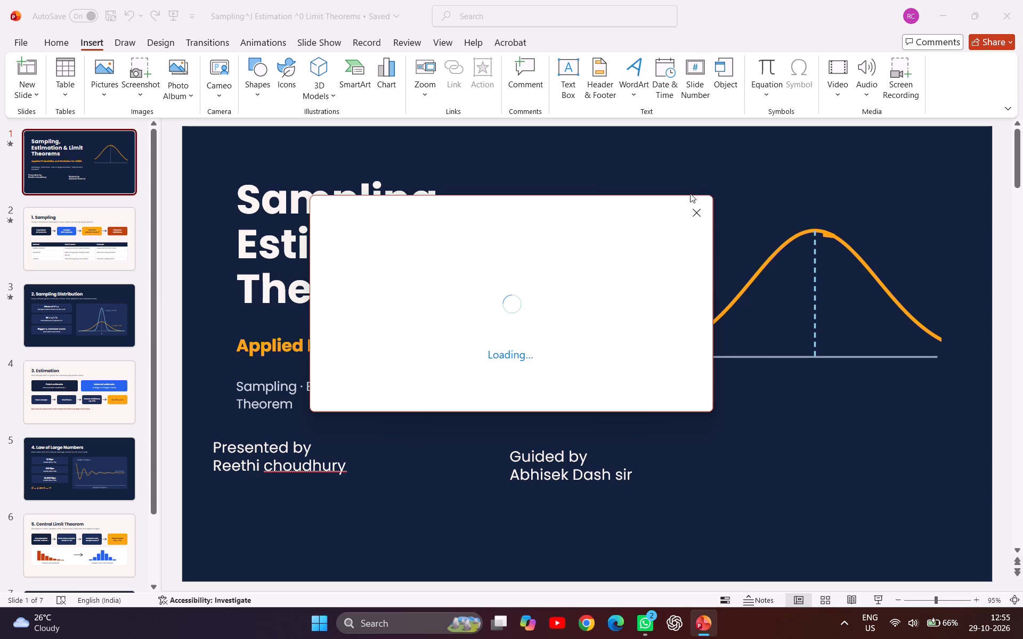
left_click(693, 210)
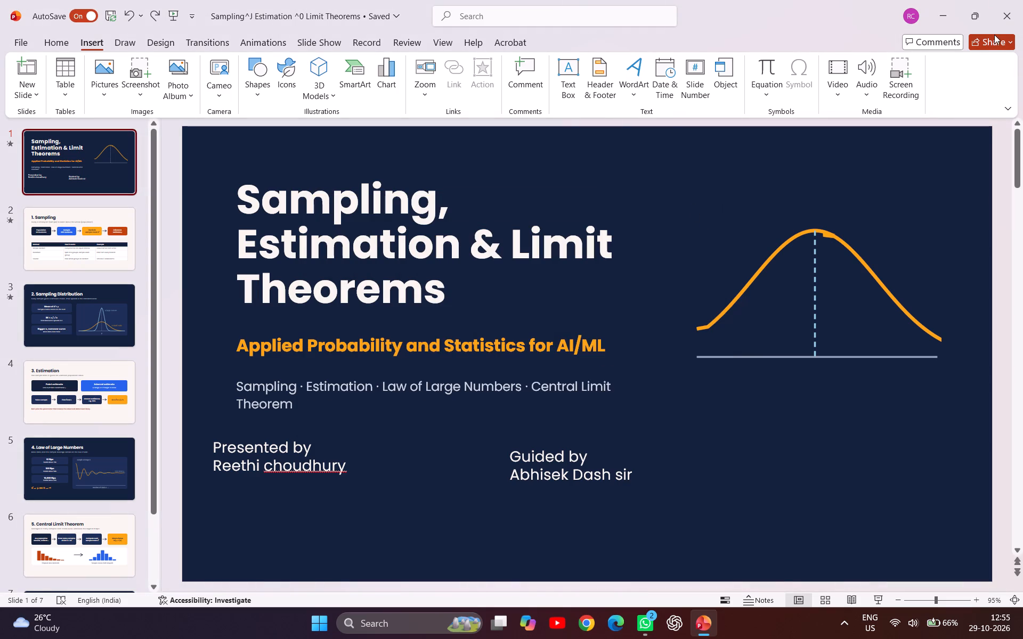
Copy a sharing link to the uploaded presentation.
left_click(984, 42)
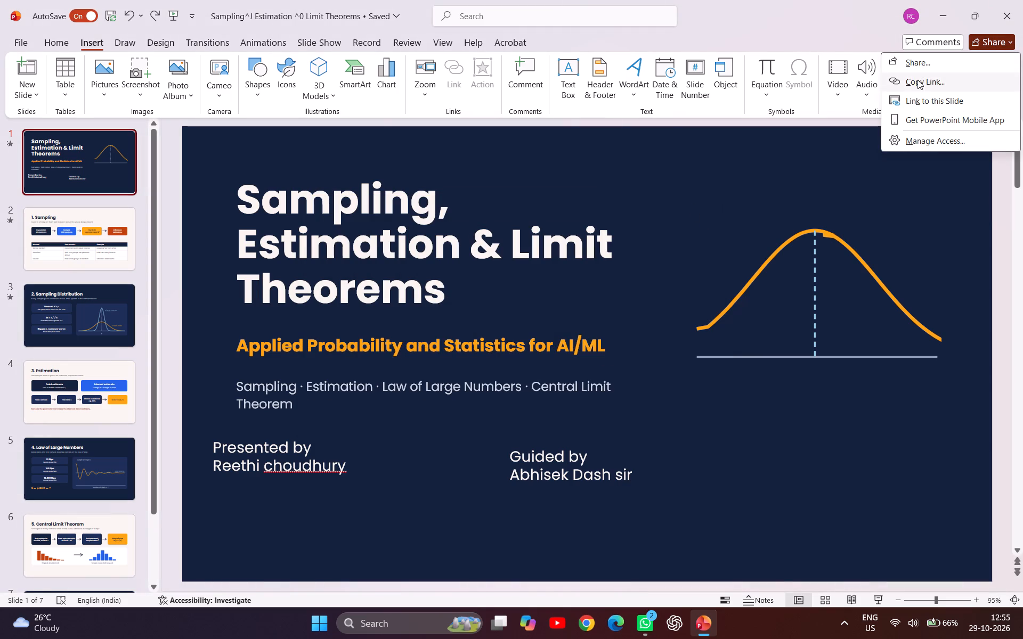
left_click(918, 80)
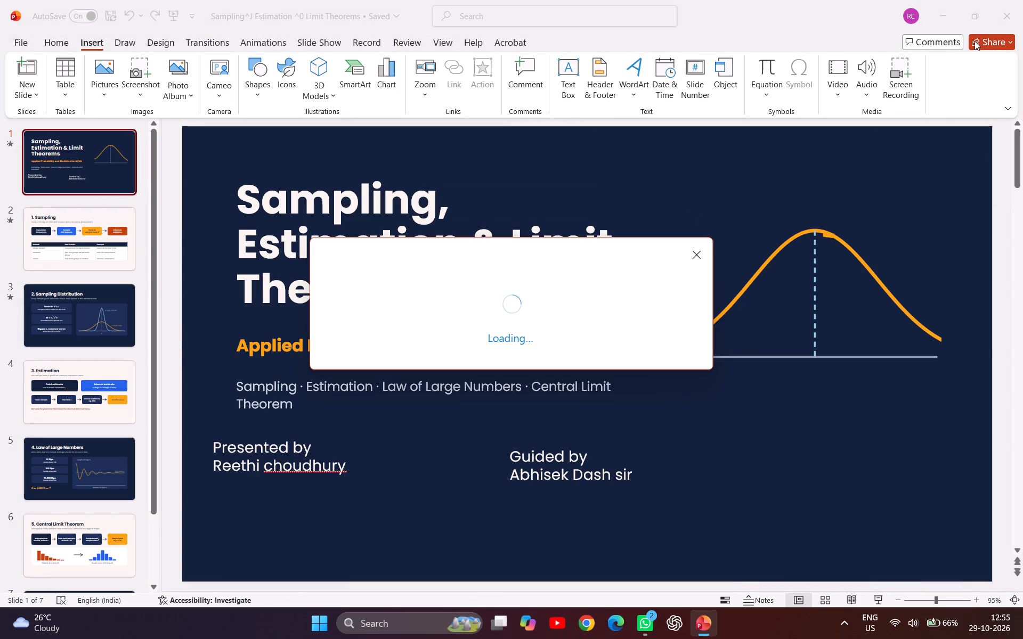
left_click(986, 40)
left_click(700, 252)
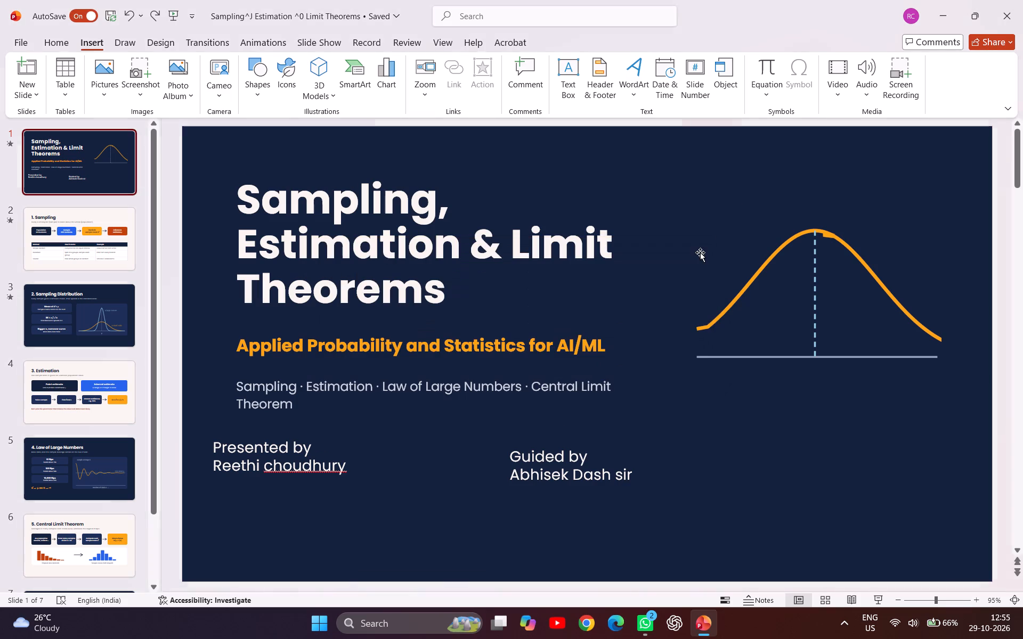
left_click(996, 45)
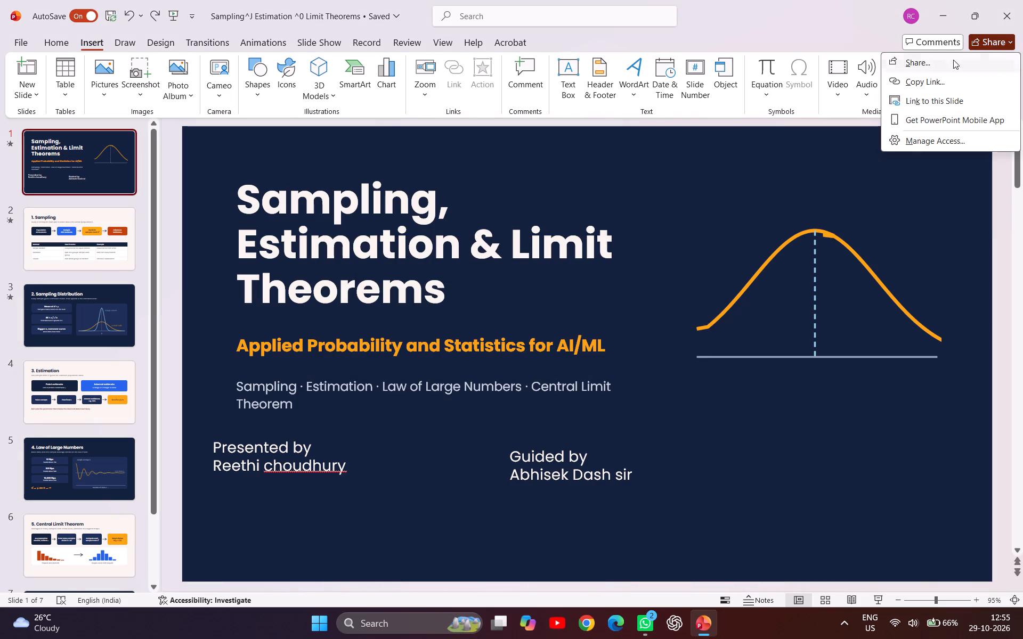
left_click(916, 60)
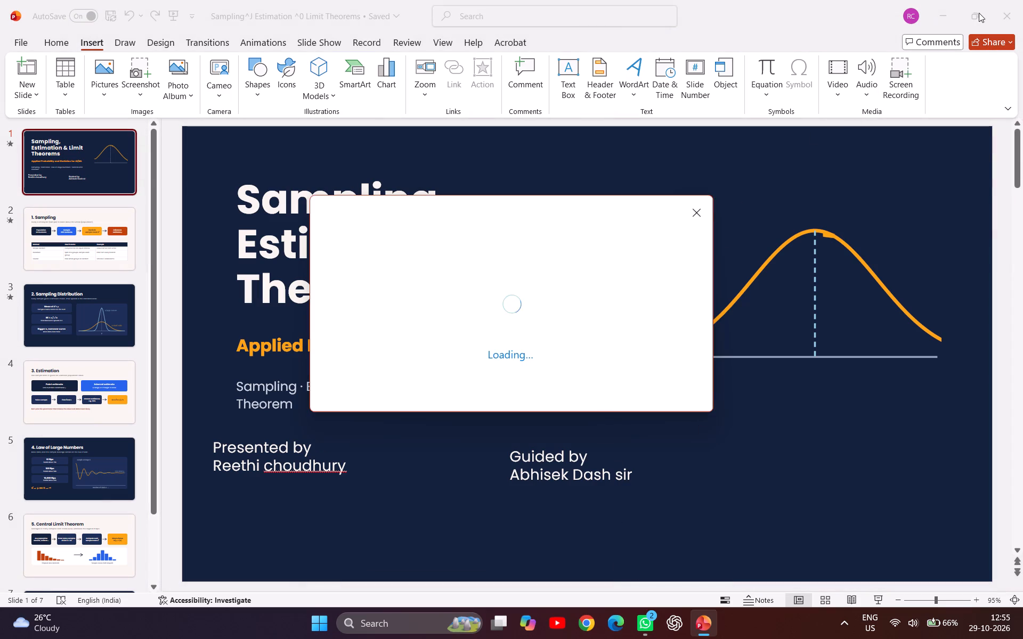
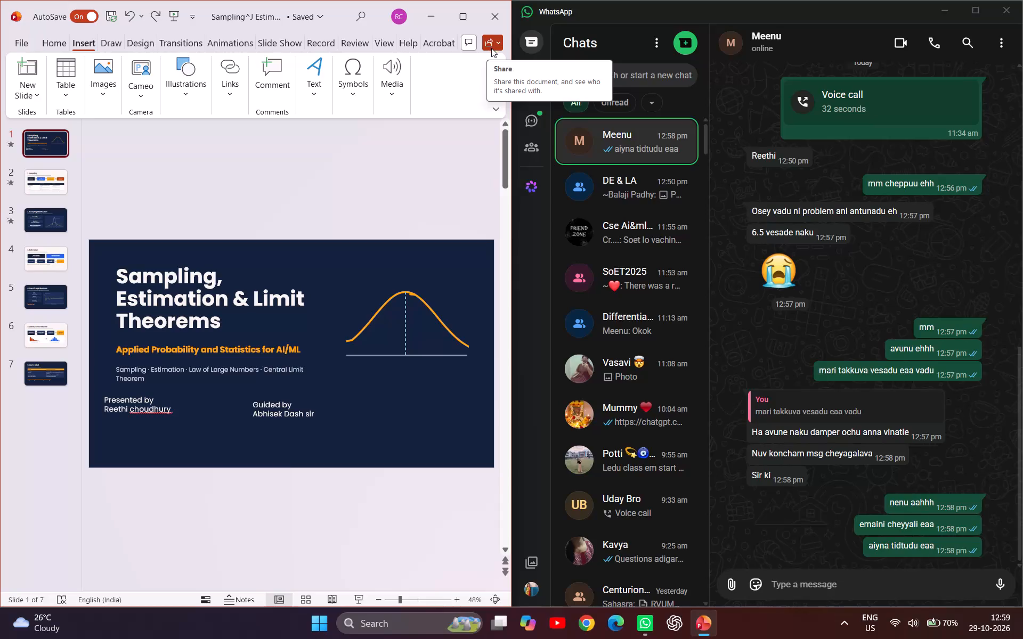
Open the presentation's sharing settings and copy its link again, without adding any recipient or message.
left_click(490, 40)
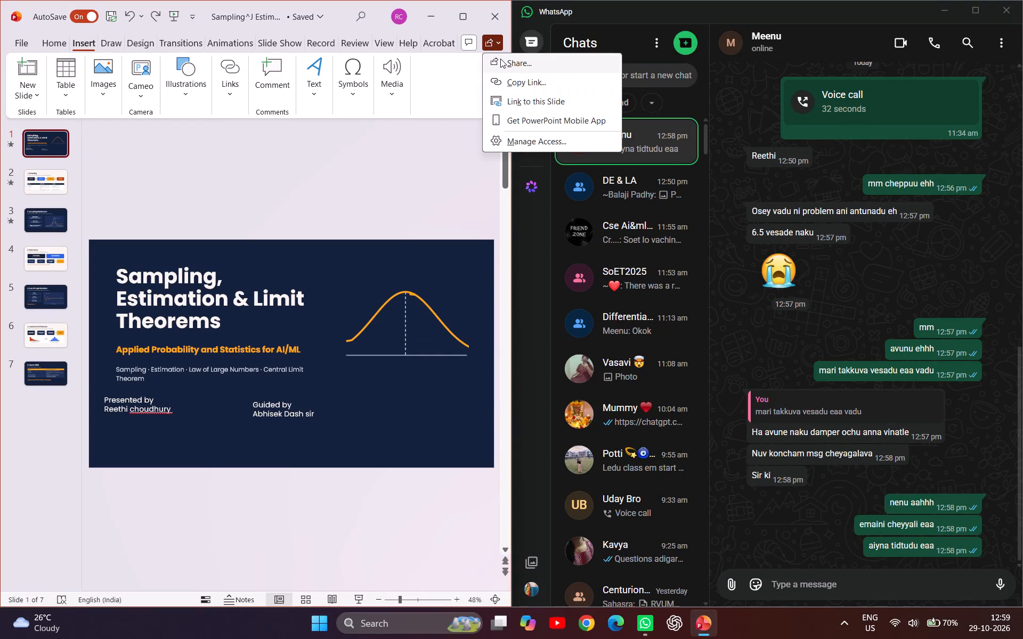
left_click(500, 61)
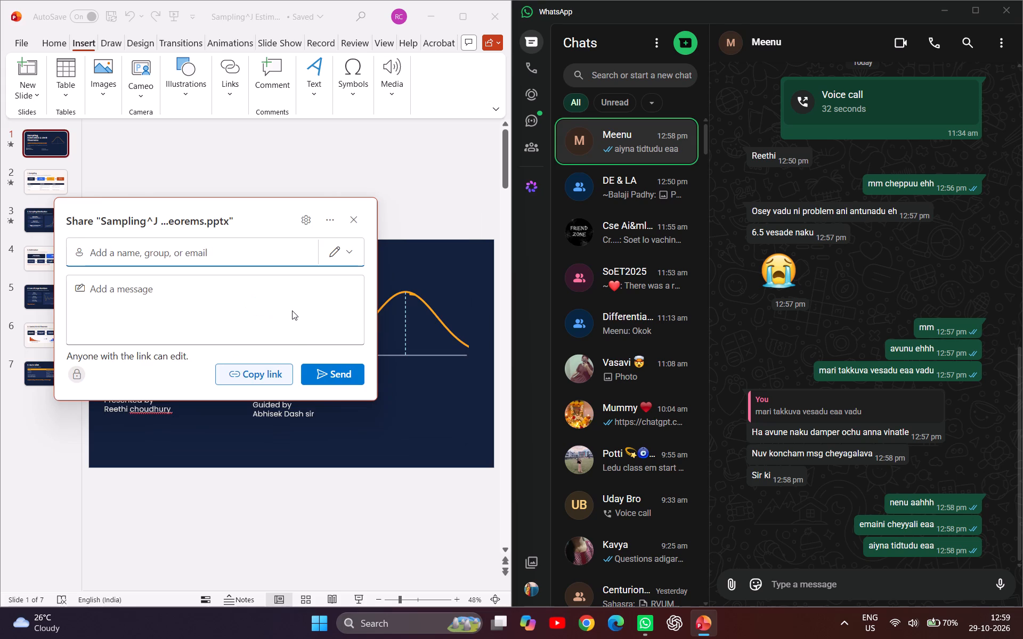
left_click(250, 376)
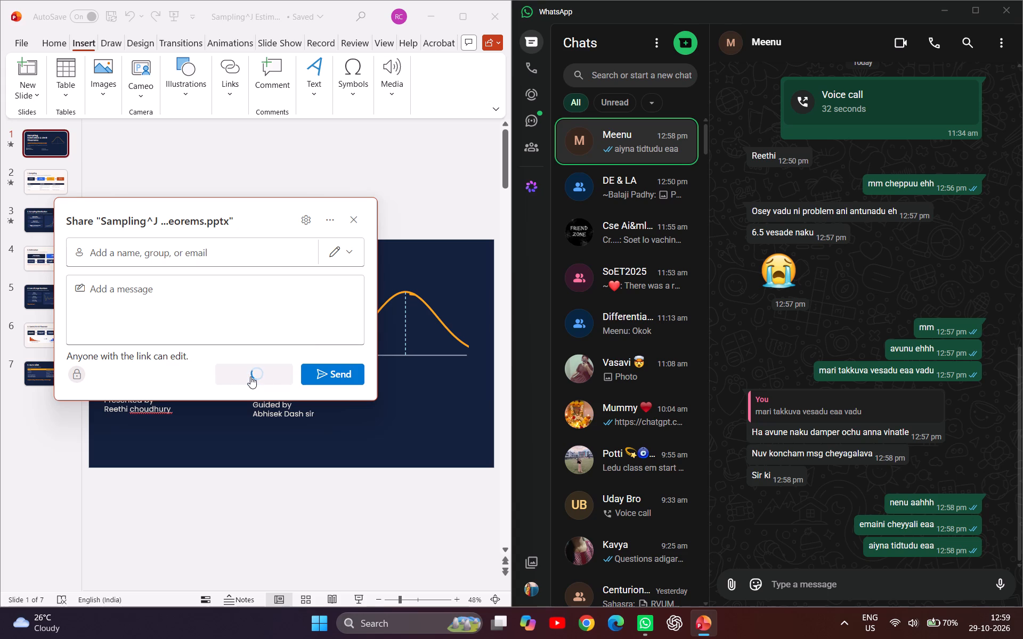
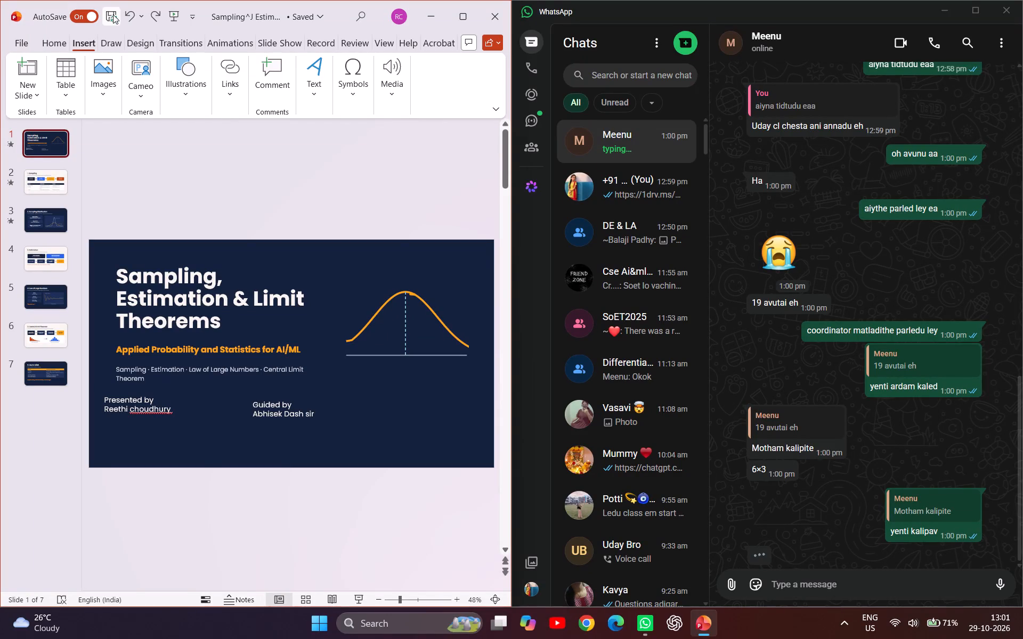
Save the presentation and rename its OneDrive file as reethi APSAIML, dismissing the incoming message notification.
left_click(116, 17)
left_click(310, 18)
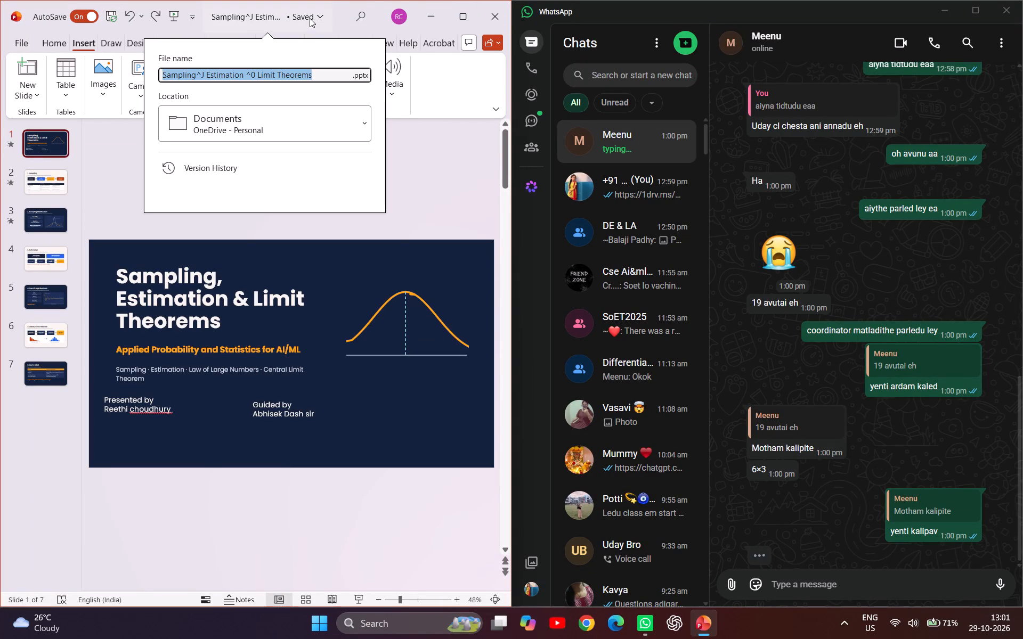
key("BackSpace")
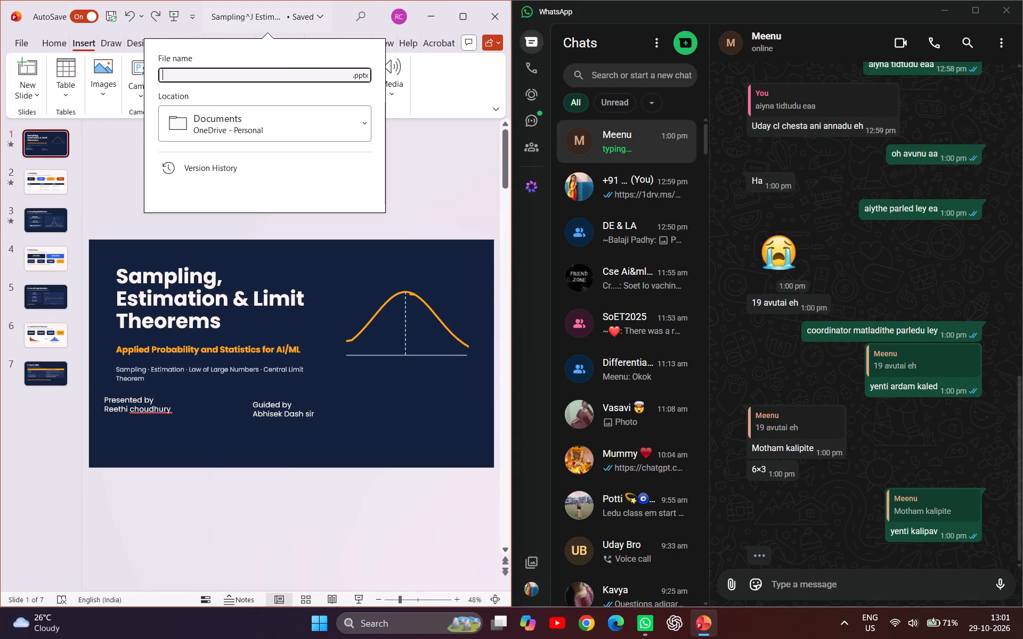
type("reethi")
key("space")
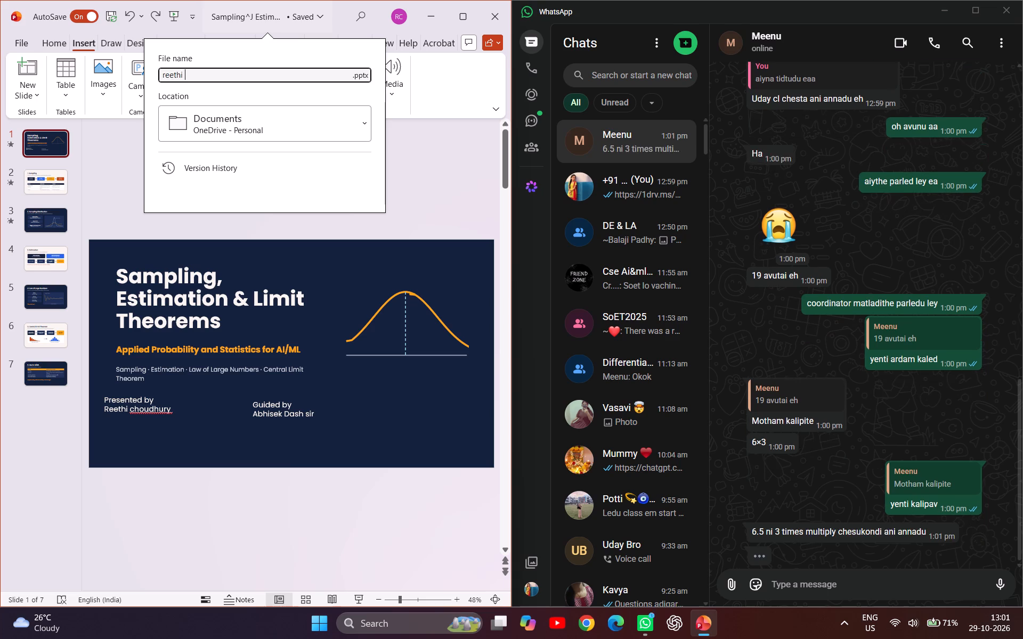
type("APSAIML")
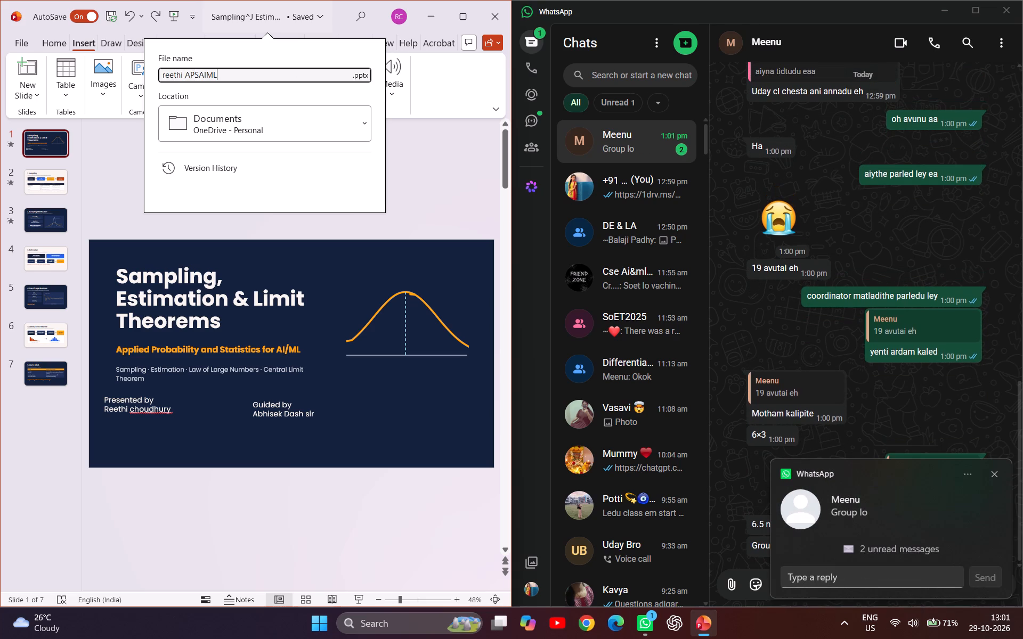
left_click(996, 478)
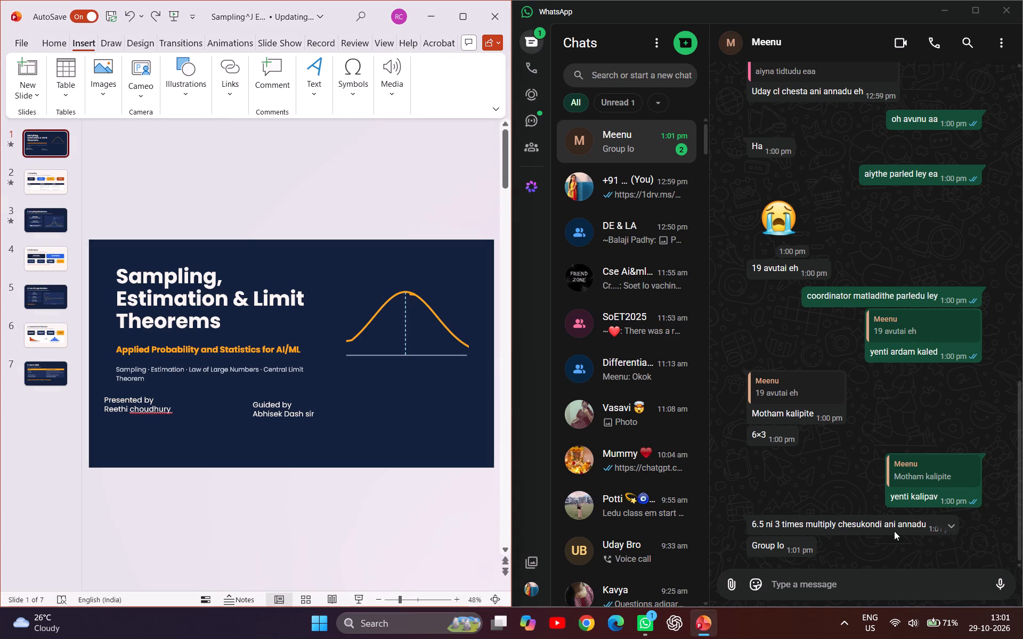
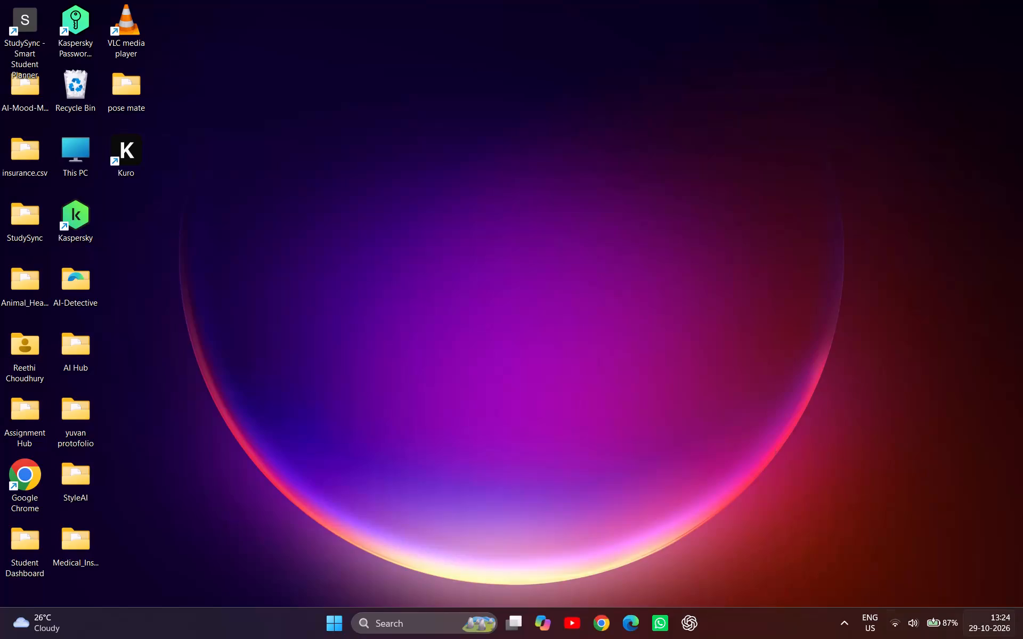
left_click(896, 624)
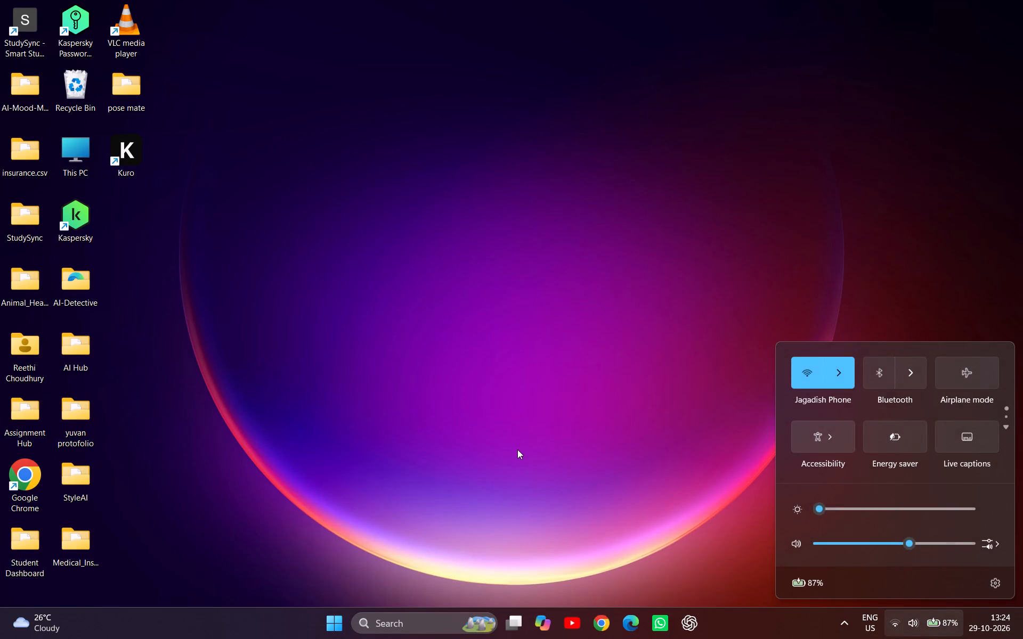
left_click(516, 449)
Find the Kuro app through the Windows search and launch it.
left_click(380, 631)
key("j")
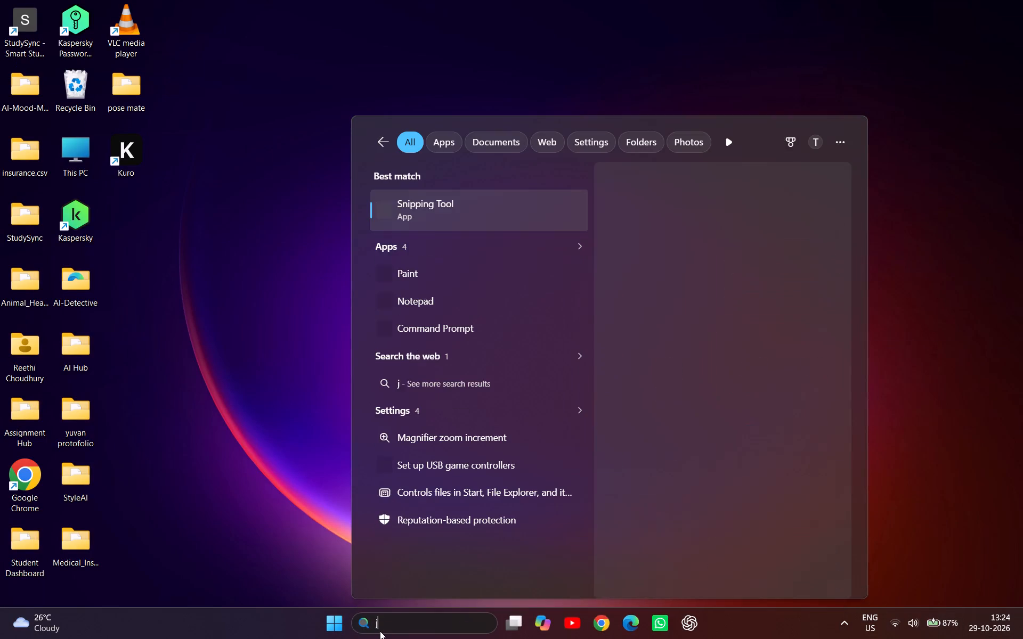
key("BackSpace")
key("k")
key("Return")
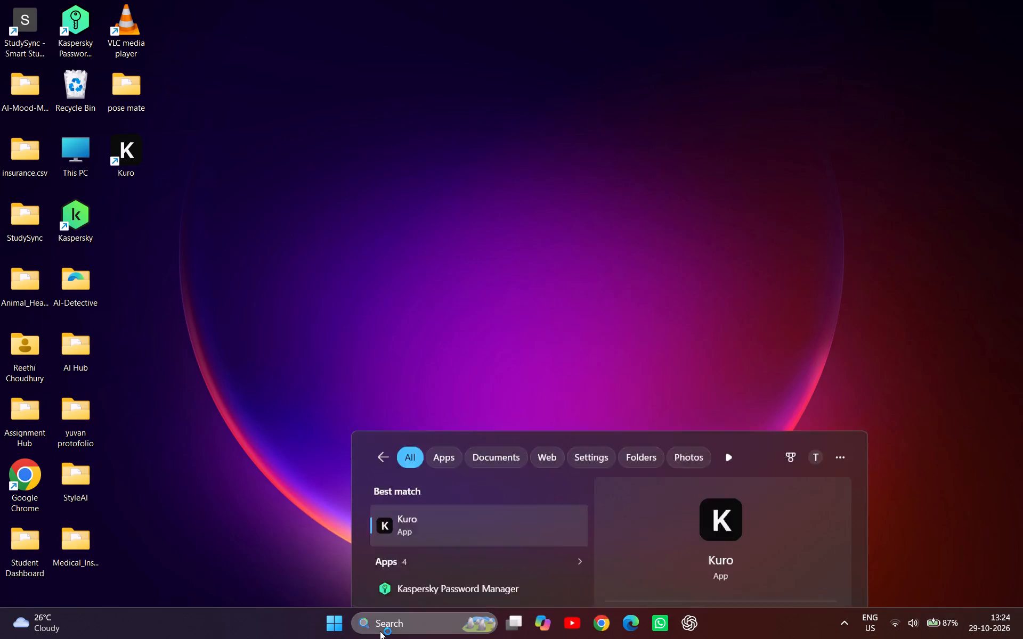
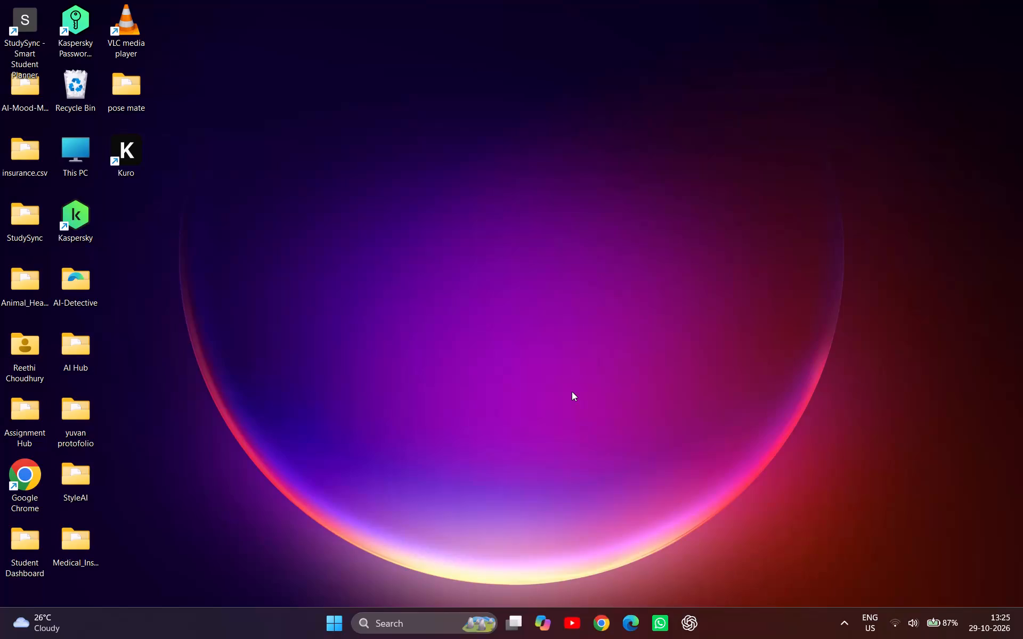
Find the Kuro app through the Windows search and launch it.
left_click(395, 620)
key("k")
key("Return")
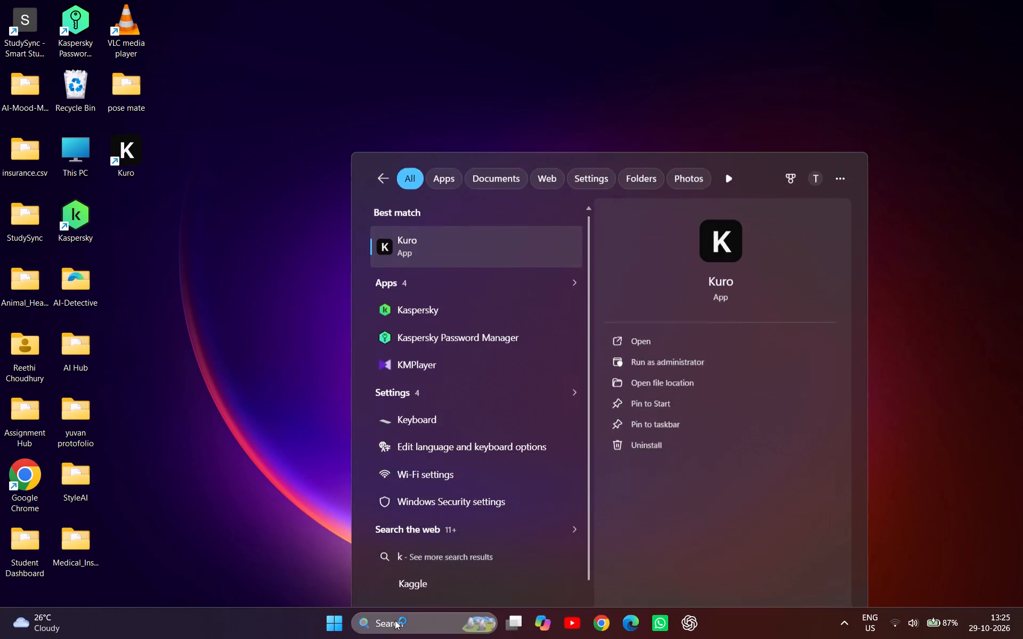